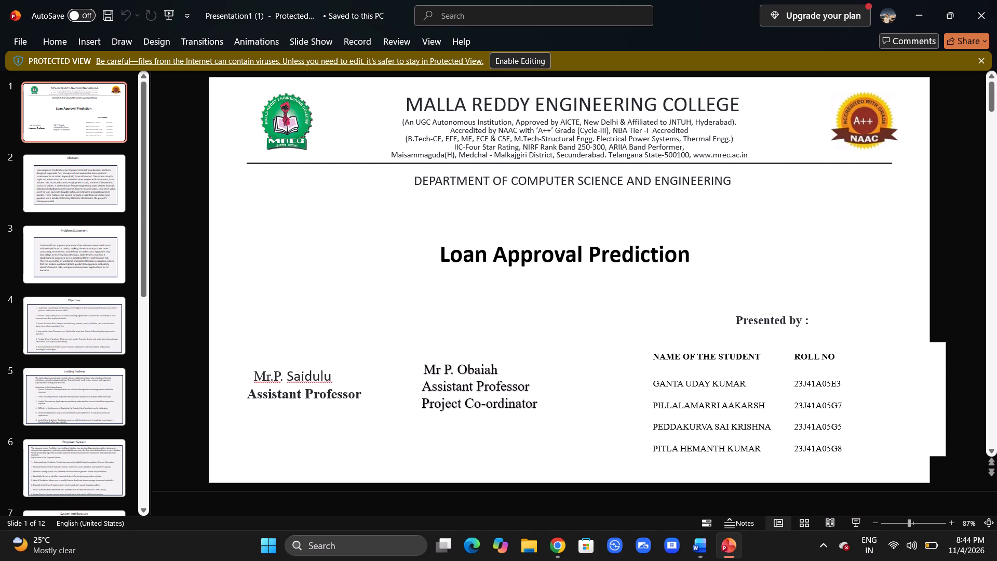
Look through the Loan Approval Prediction slides from the title slide to the closing slide.
{"action": "scroll", "coordinate": [883, 345], "scroll_direction": "up", "scroll_amount": 1}
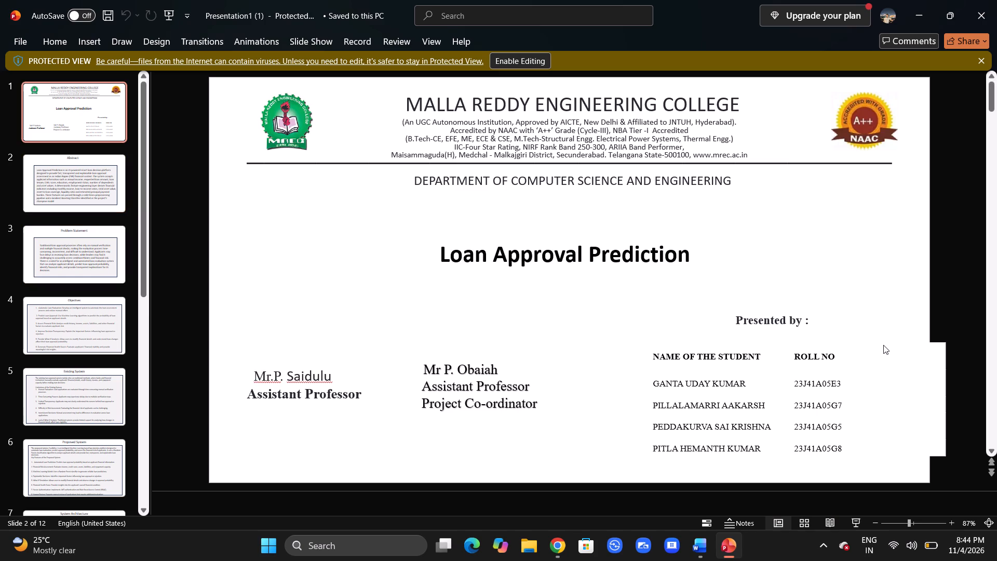
{"action": "key", "text": "Down"}
{"action": "key", "text": "Down"}
{"action": "key", "text": "Down"}
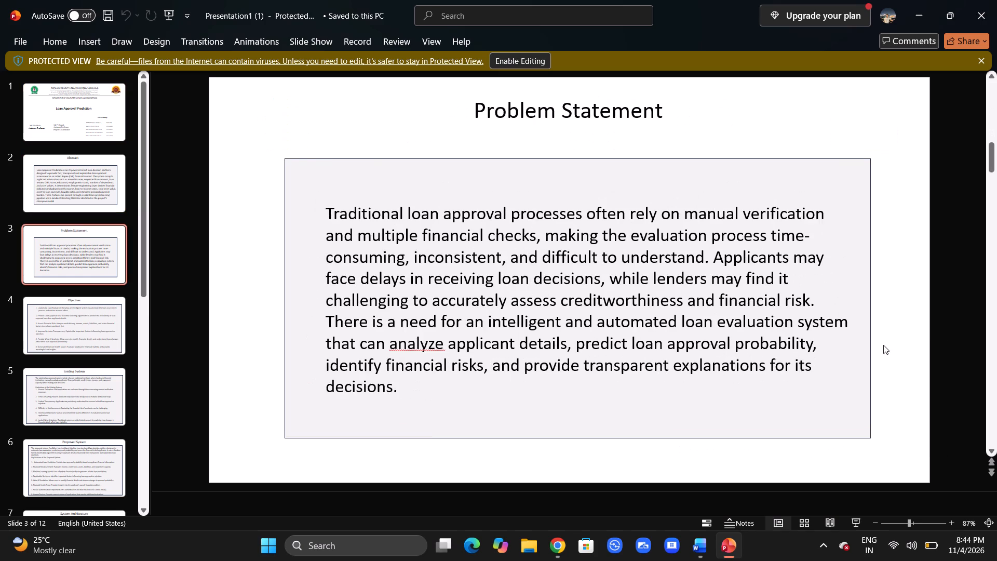
{"action": "key", "text": "Down"}
{"action": "key", "text": "Down"}
{"action": "key", "text": "Down"}
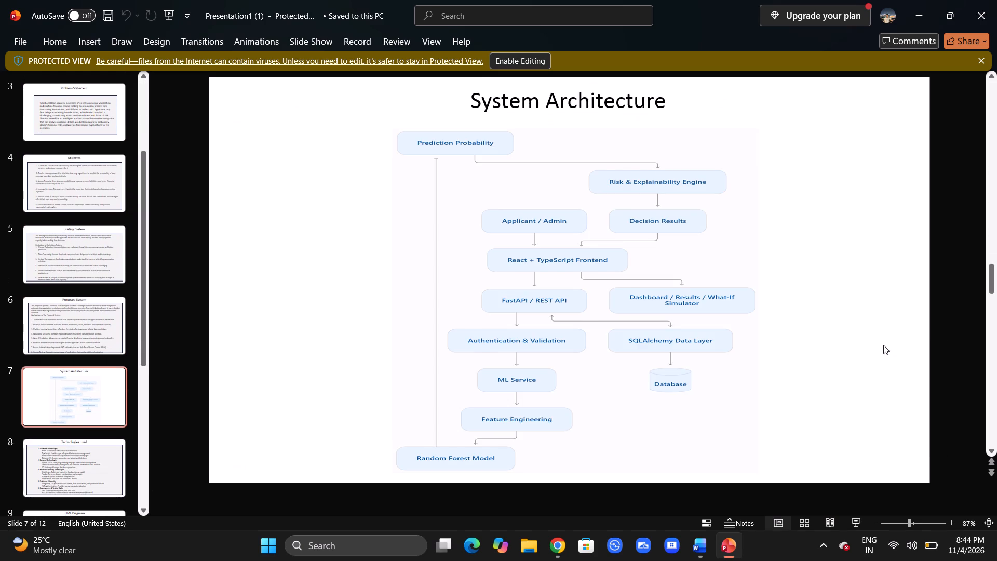
{"action": "key", "text": "Down"}
{"action": "key", "text": "Down"}
{"action": "key", "text": "Down"}
{"action": "key", "text": "Down"}
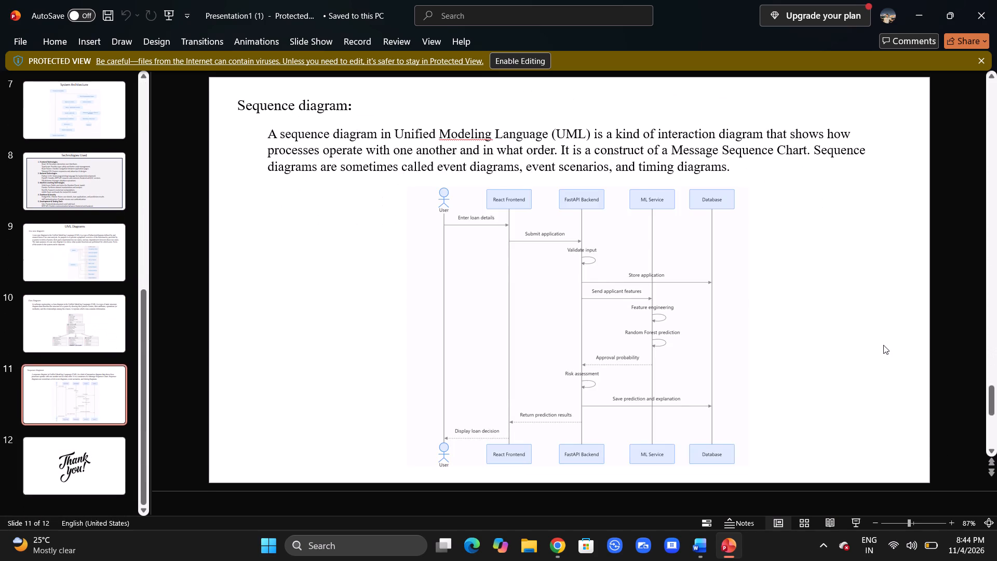
{"action": "key", "text": "Down"}
{"action": "key", "text": "Up"}
Go through the deck again from the title slide, checking its sections up to the Sequence diagram slide.
{"action": "scroll", "coordinate": [92, 316], "scroll_direction": "up", "scroll_amount": 5}
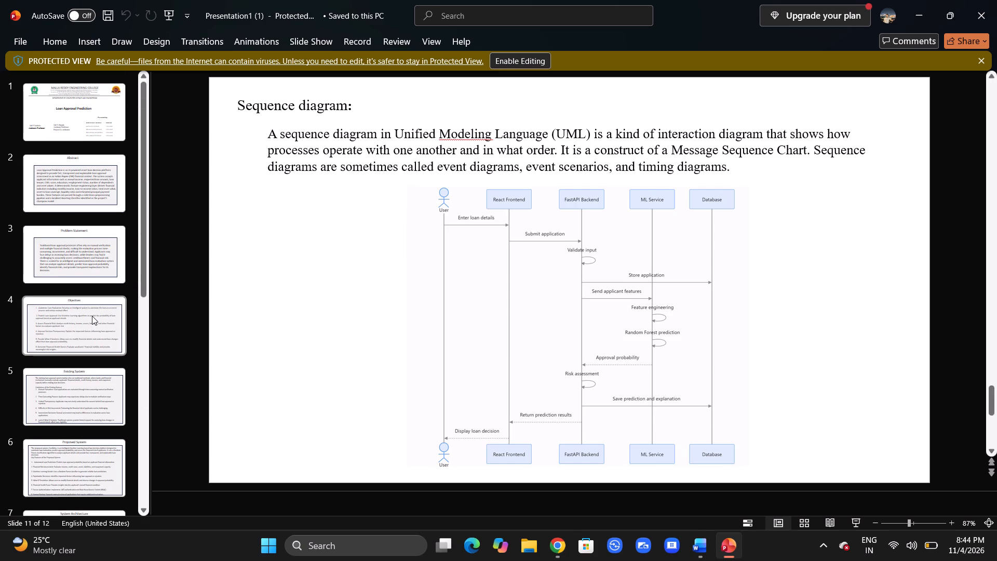
{"action": "left_click", "coordinate": [89, 114]}
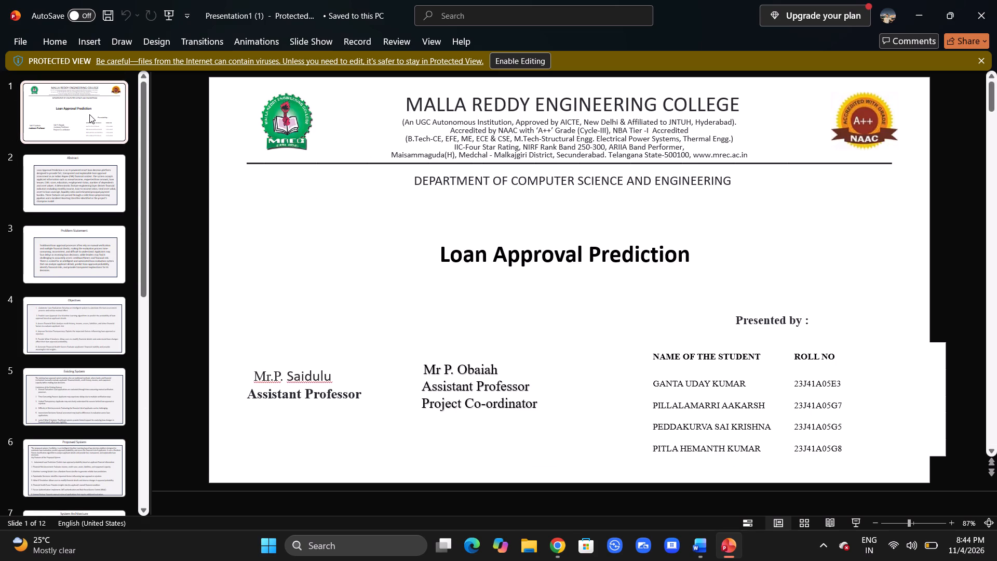
{"action": "key", "text": "Down"}
{"action": "key", "text": "Down"}
{"action": "key", "text": "Down"}
{"action": "key", "text": "Down"}
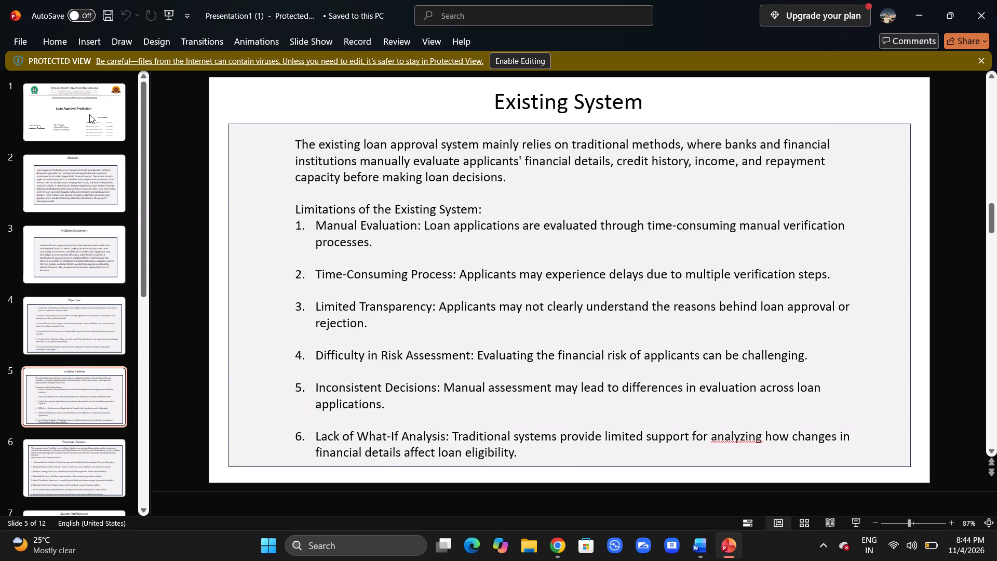
{"action": "key", "text": "Down"}
{"action": "key", "text": "Down"}
{"action": "key", "text": "Down"}
{"action": "key", "text": "Down"}
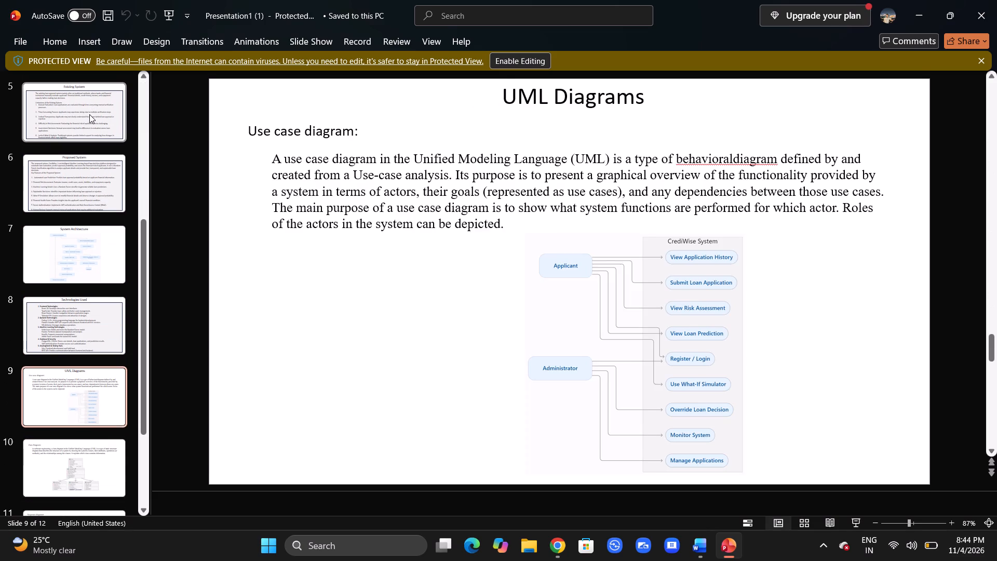
{"action": "key", "text": "Up"}
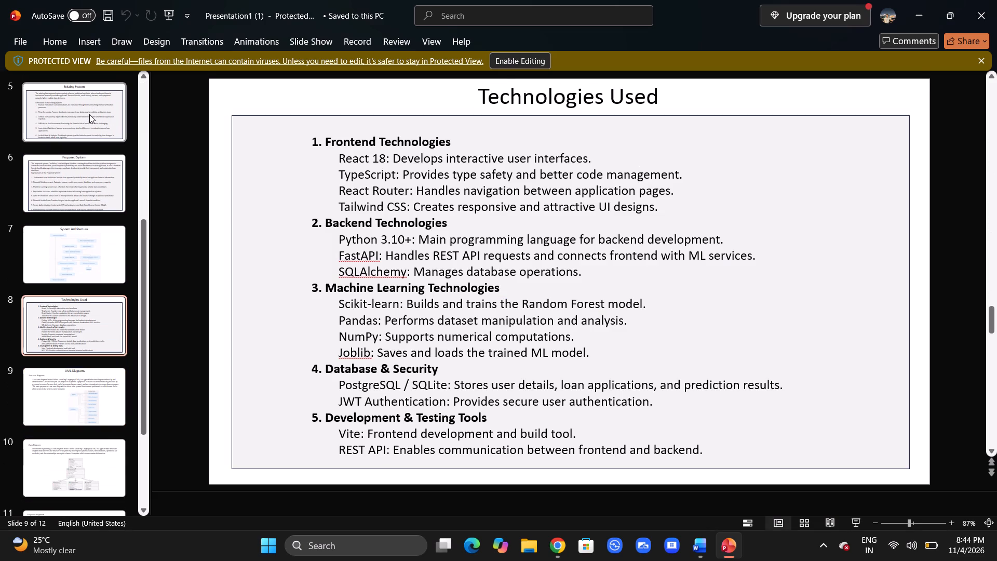
{"action": "key", "text": "Up"}
{"action": "key", "text": "Up"}
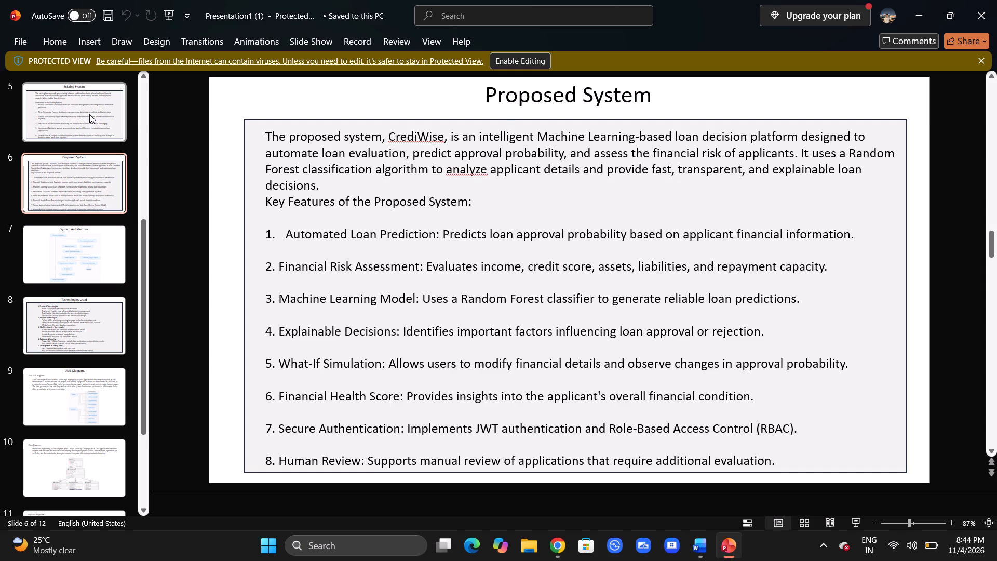
{"action": "key", "text": "Down"}
{"action": "key", "text": "Down"}
{"action": "key", "text": "Down"}
{"action": "key", "text": "Down"}
{"action": "key", "text": "Down"}
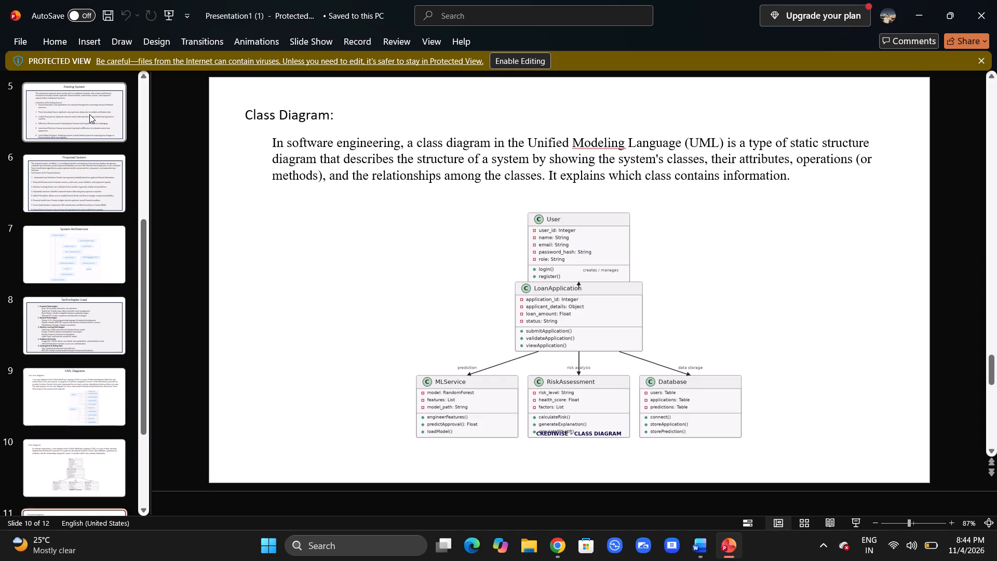
{"action": "key", "text": "Down"}
{"action": "key", "text": "Up"}
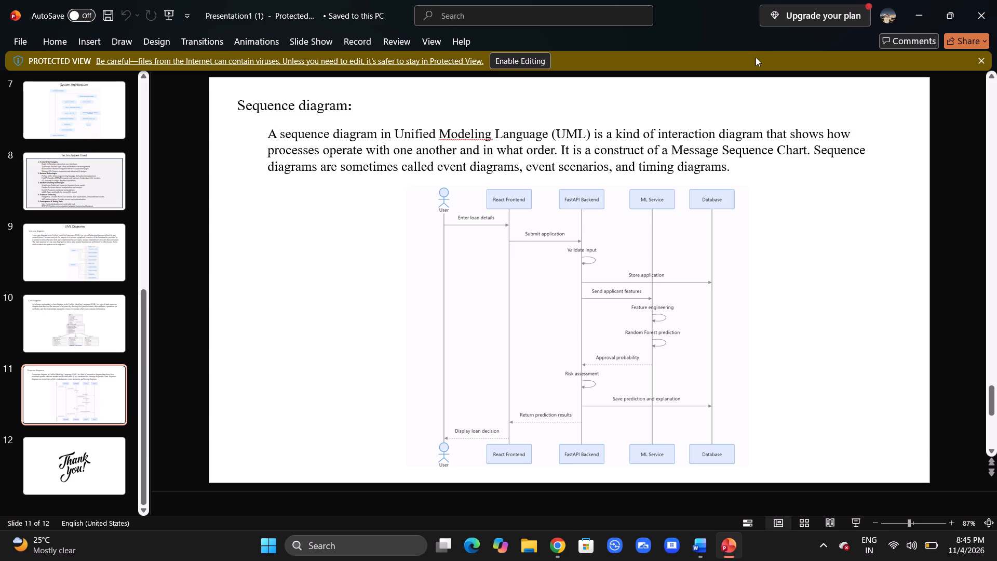
Enable editing of the presentation and add a blank slide directly after the Sequence diagram slide.
{"action": "left_click", "coordinate": [525, 58]}
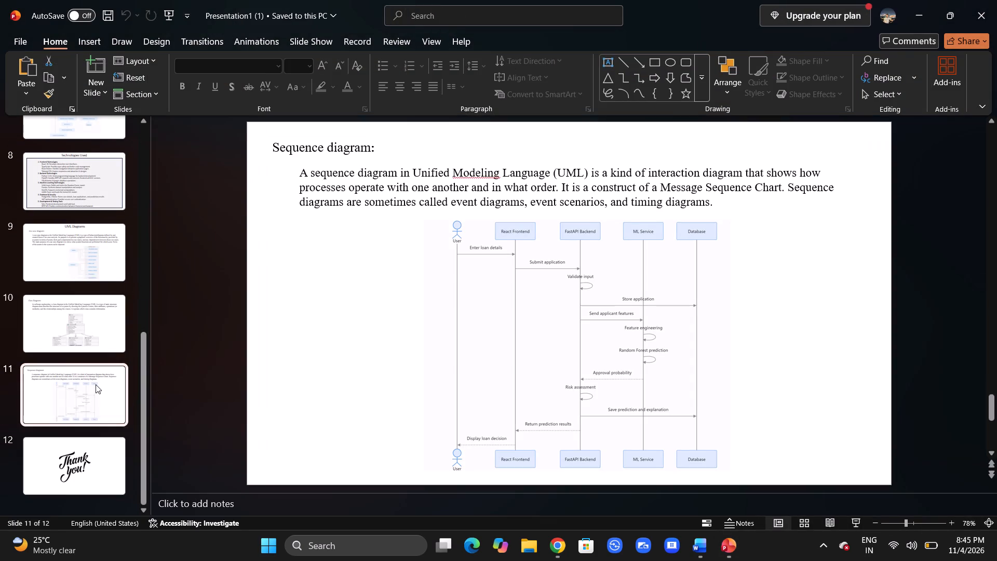
{"action": "left_click", "coordinate": [77, 398]}
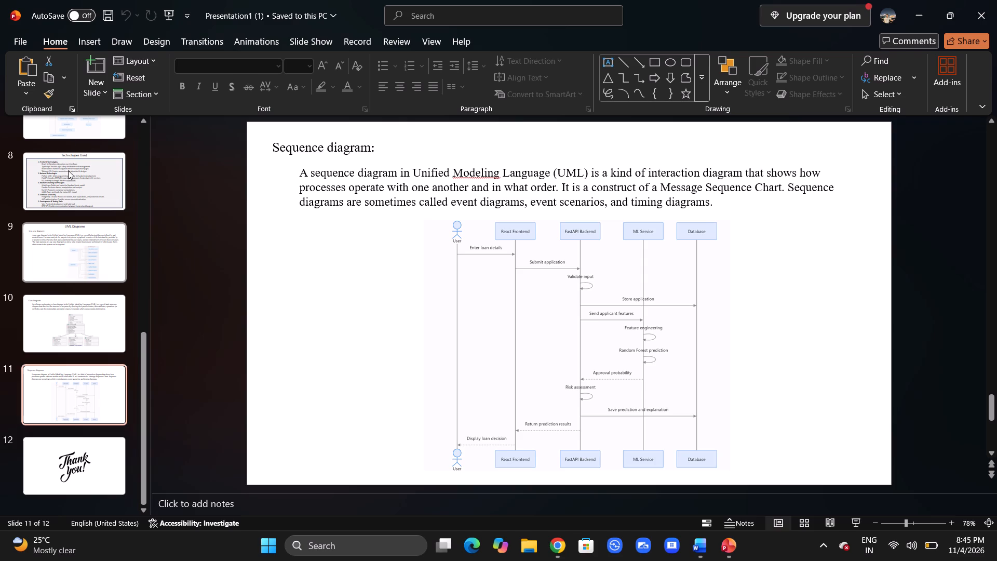
{"action": "left_click", "coordinate": [93, 68]}
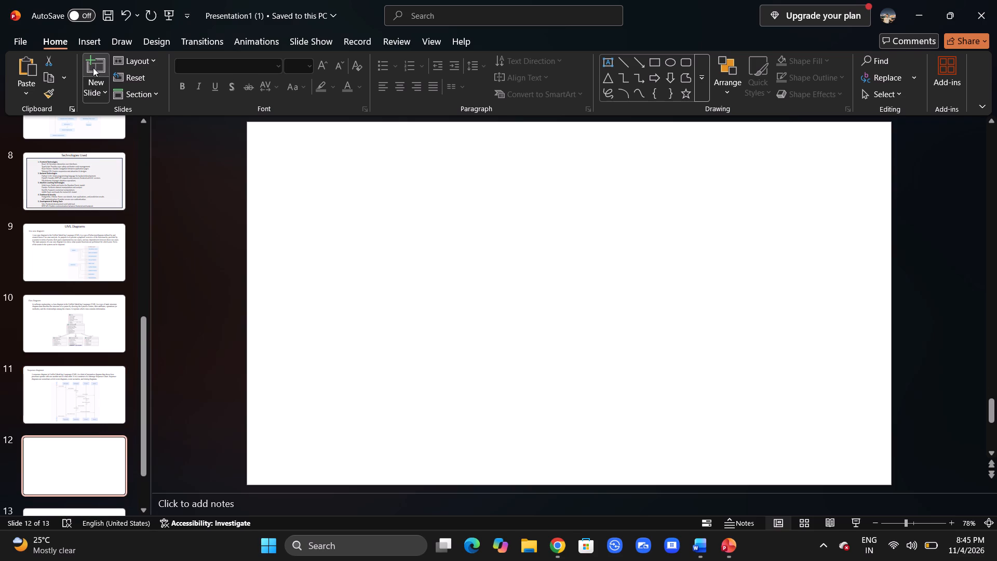
{"action": "scroll", "coordinate": [59, 458], "scroll_direction": "down", "scroll_amount": 1}
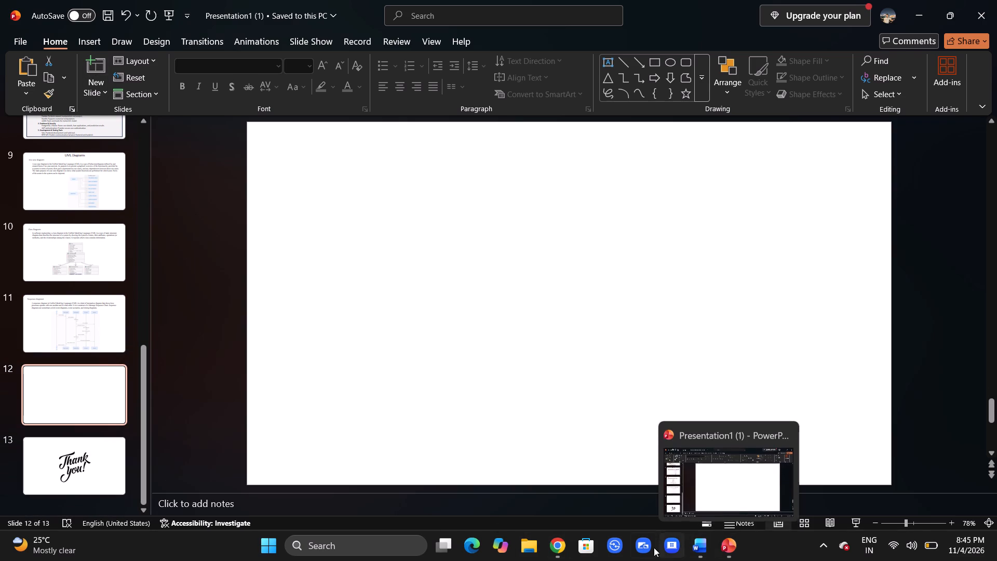
Switch to File Explorer and open the presentation MAJOR (2) from the recent files.
{"action": "left_click", "coordinate": [529, 548]}
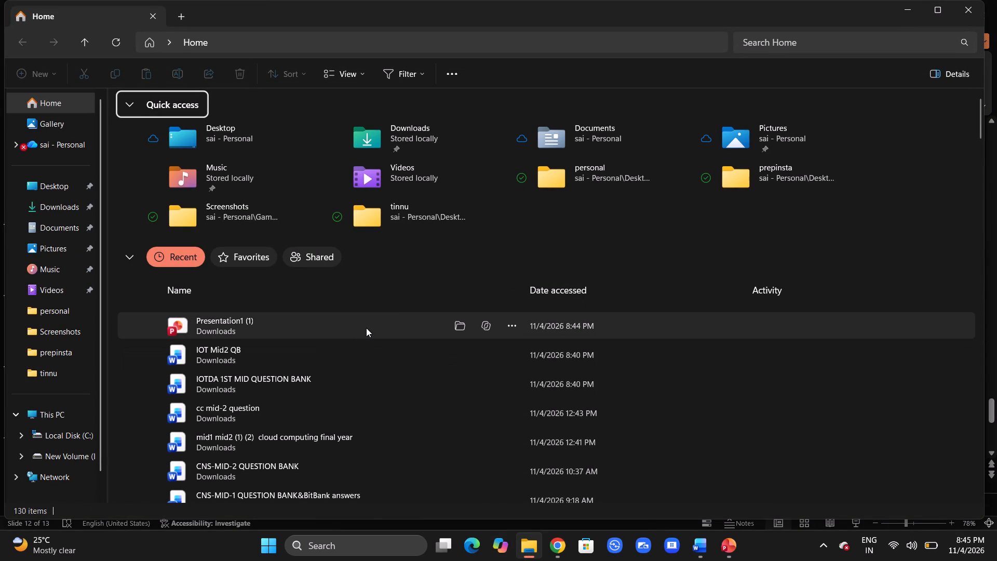
{"action": "scroll", "coordinate": [366, 328], "scroll_direction": "down", "scroll_amount": 2}
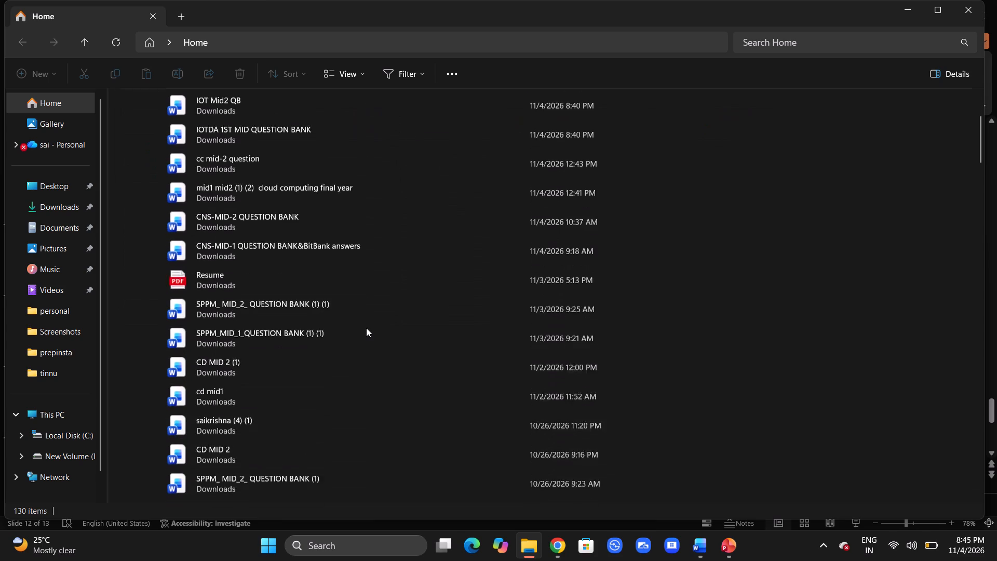
{"action": "scroll", "coordinate": [366, 328], "scroll_direction": "down", "scroll_amount": 2}
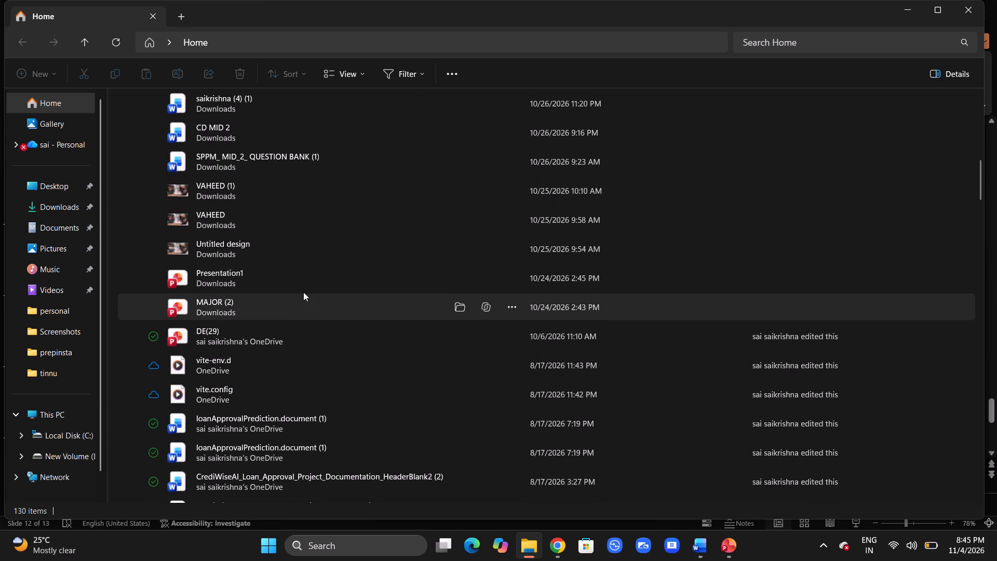
{"action": "double_click", "coordinate": [234, 305]}
Copy all four bullet points under Key Results on the Results & Conclusion slide of MAJOR (2).
{"action": "scroll", "coordinate": [532, 302], "scroll_direction": "down", "scroll_amount": 1}
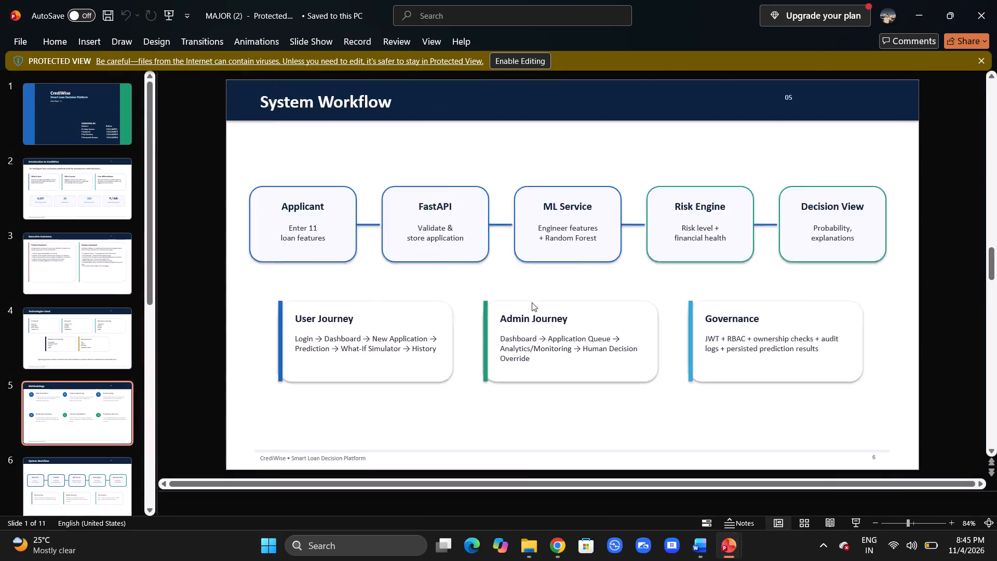
{"action": "scroll", "coordinate": [532, 302], "scroll_direction": "down", "scroll_amount": 5}
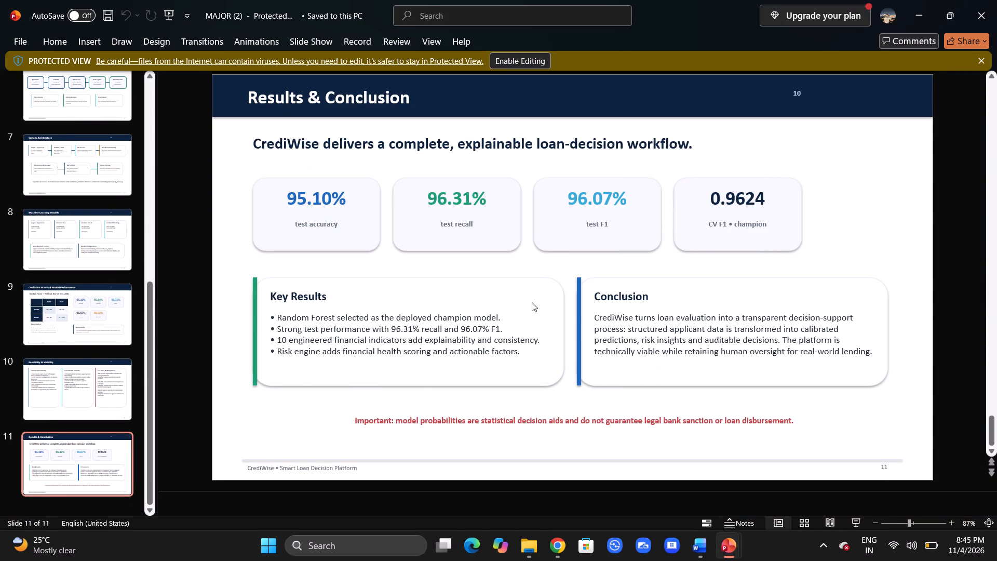
{"action": "scroll", "coordinate": [532, 302], "scroll_direction": "down", "scroll_amount": 1}
{"action": "scroll", "coordinate": [532, 302], "scroll_direction": "up", "scroll_amount": 1}
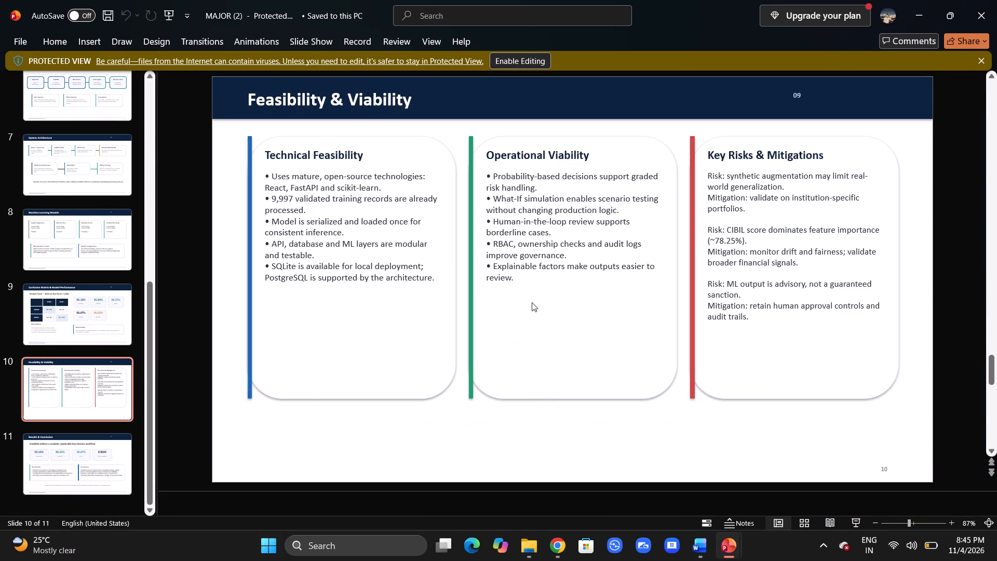
{"action": "key", "text": "Down"}
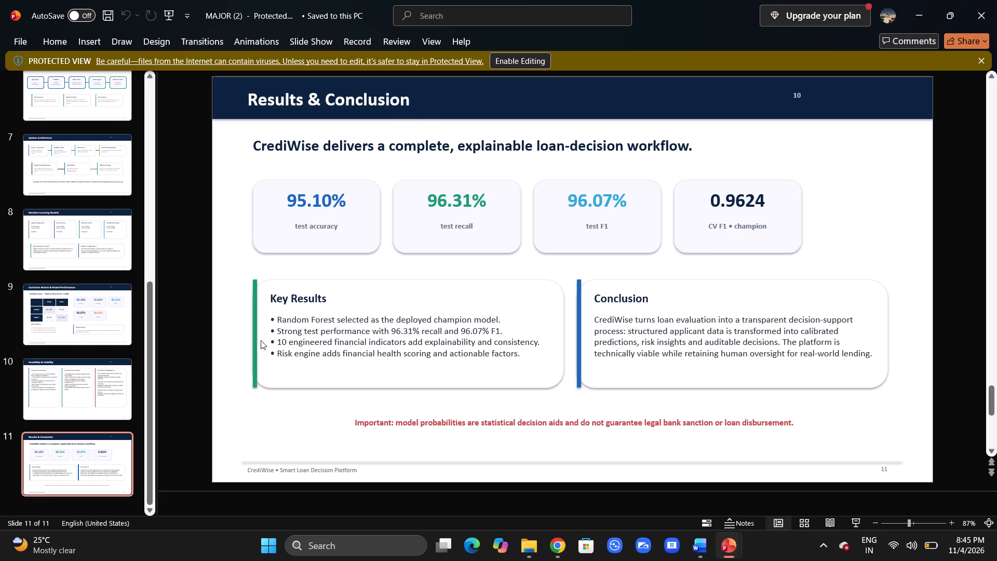
{"action": "left_click_drag", "start_coordinate": [269, 296], "coordinate": [376, 333]}
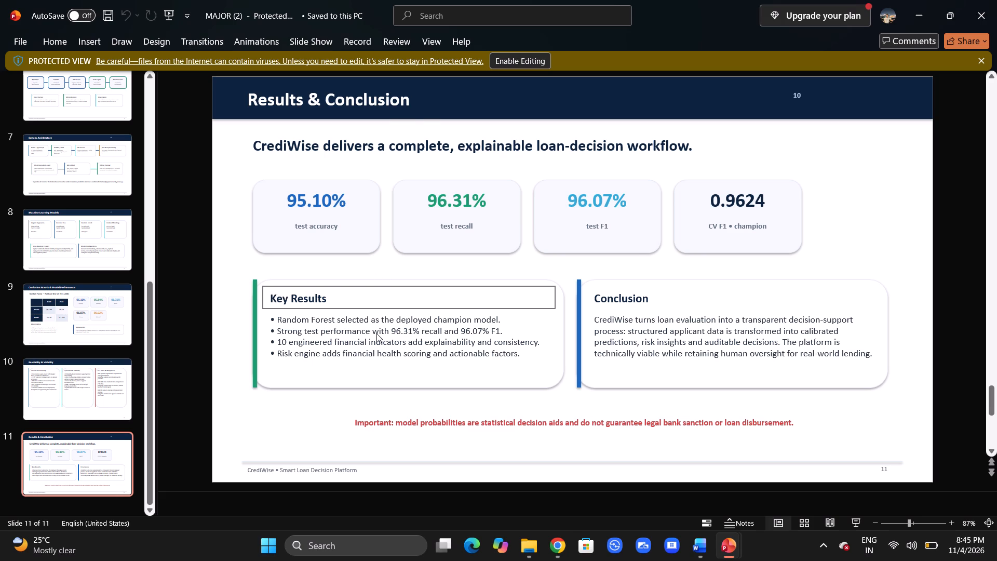
{"action": "left_click", "coordinate": [529, 357]}
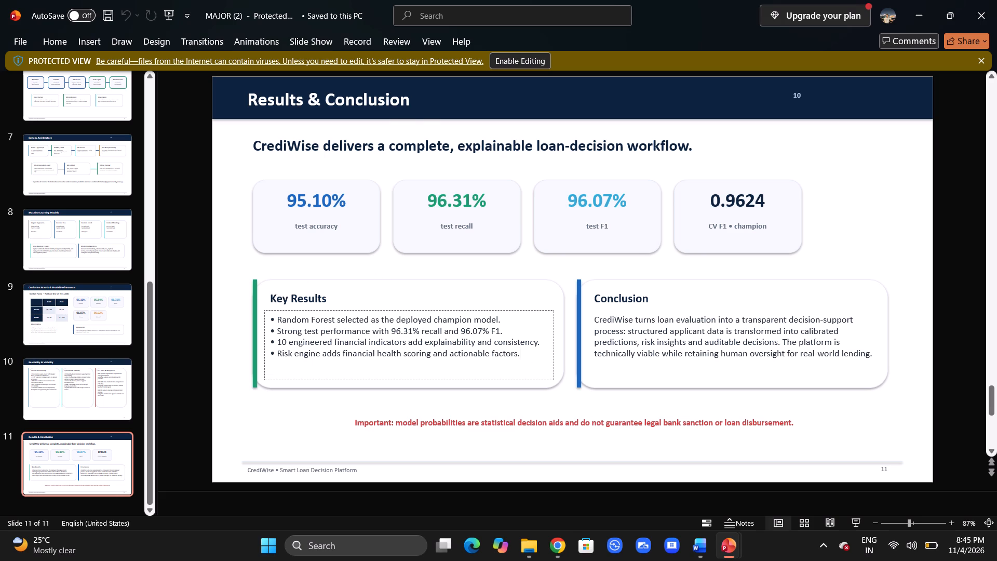
{"action": "left_click_drag", "start_coordinate": [521, 352], "coordinate": [265, 287]}
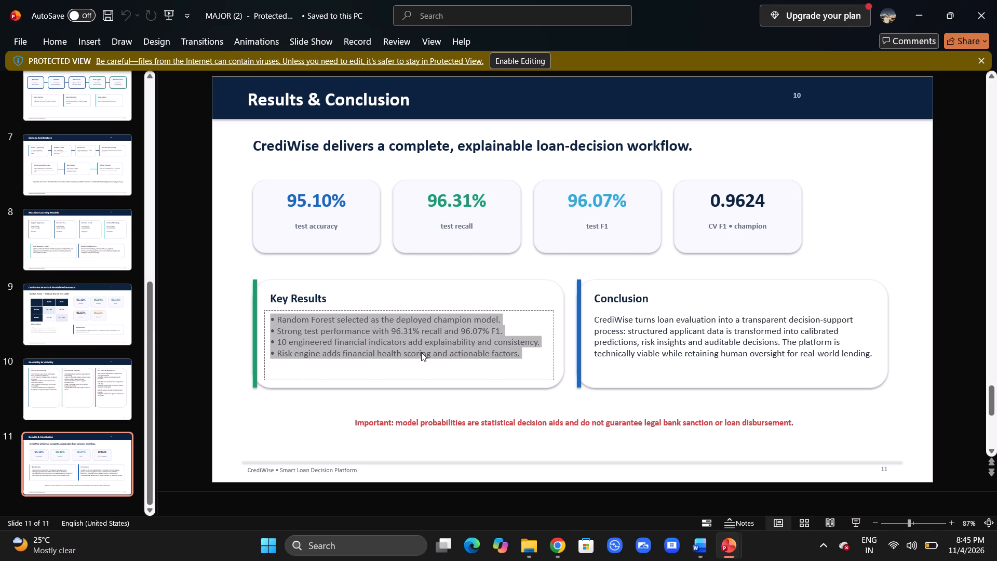
{"action": "key", "text": "ctrl+c"}
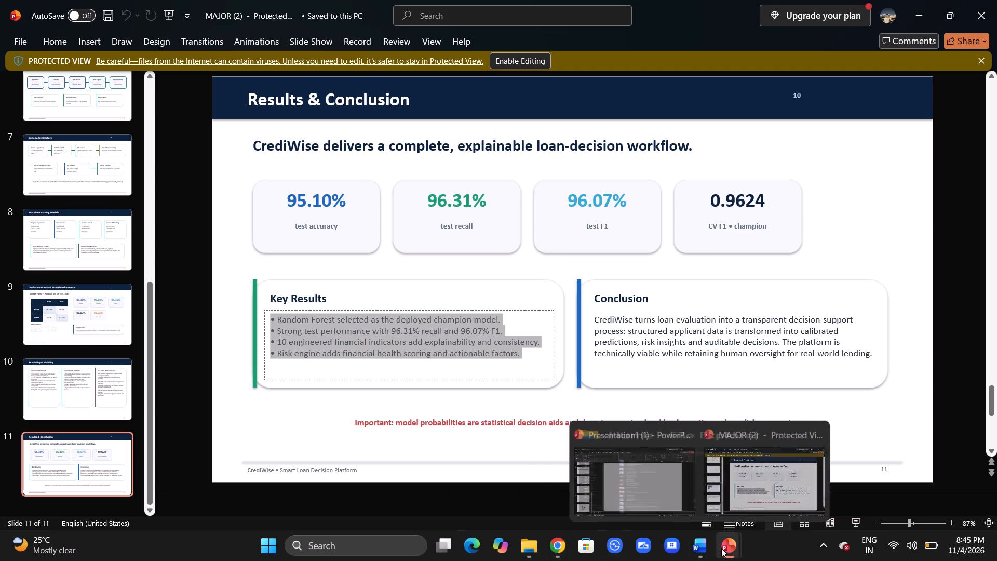
Switch back to Presentation1 (1) and paste the copied key results into a new text box on blank slide 12.
{"action": "left_click", "coordinate": [664, 493]}
{"action": "left_click", "coordinate": [424, 183]}
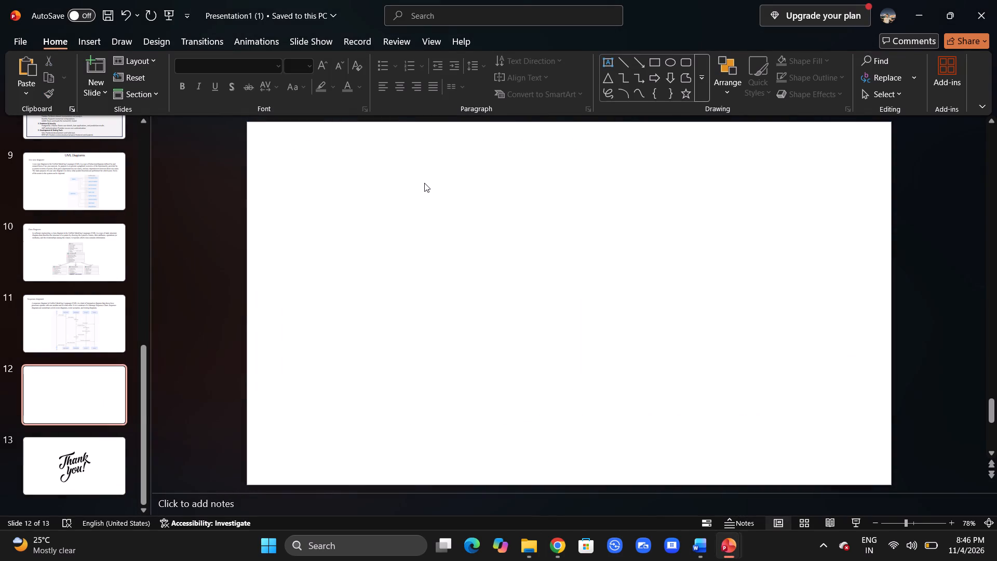
{"action": "left_click", "coordinate": [327, 201]}
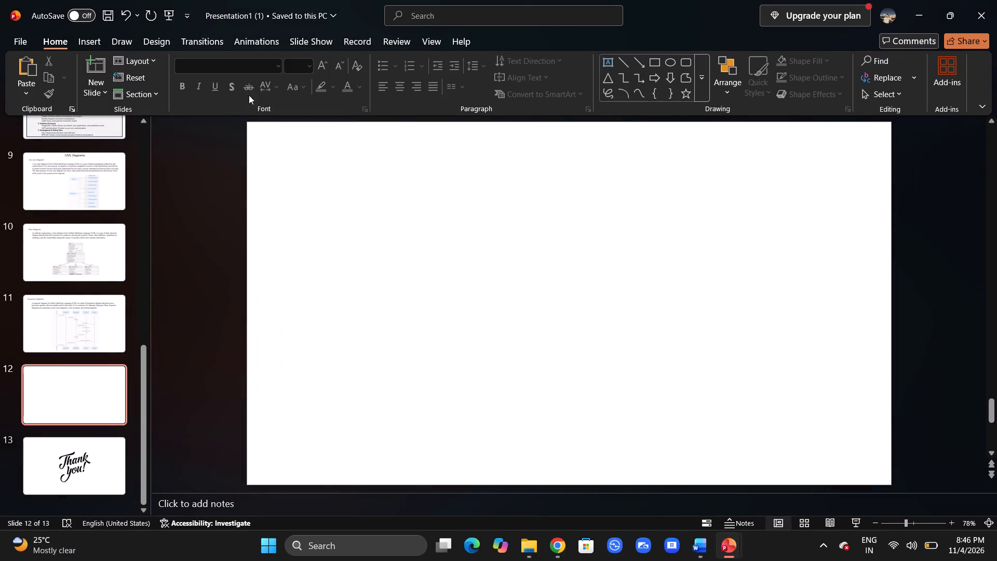
{"action": "left_click", "coordinate": [98, 38]}
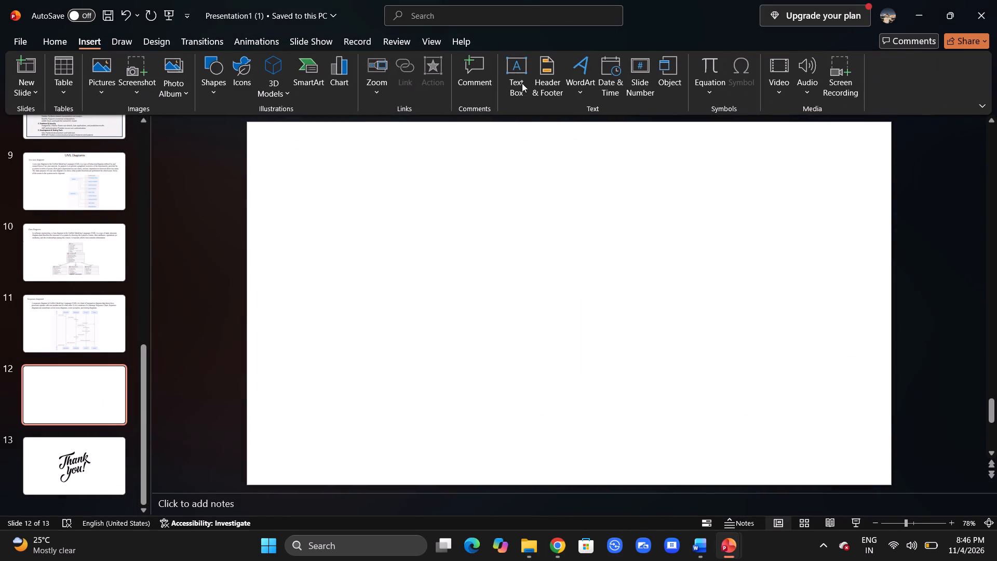
{"action": "left_click", "coordinate": [520, 82]}
{"action": "left_click", "coordinate": [414, 194]}
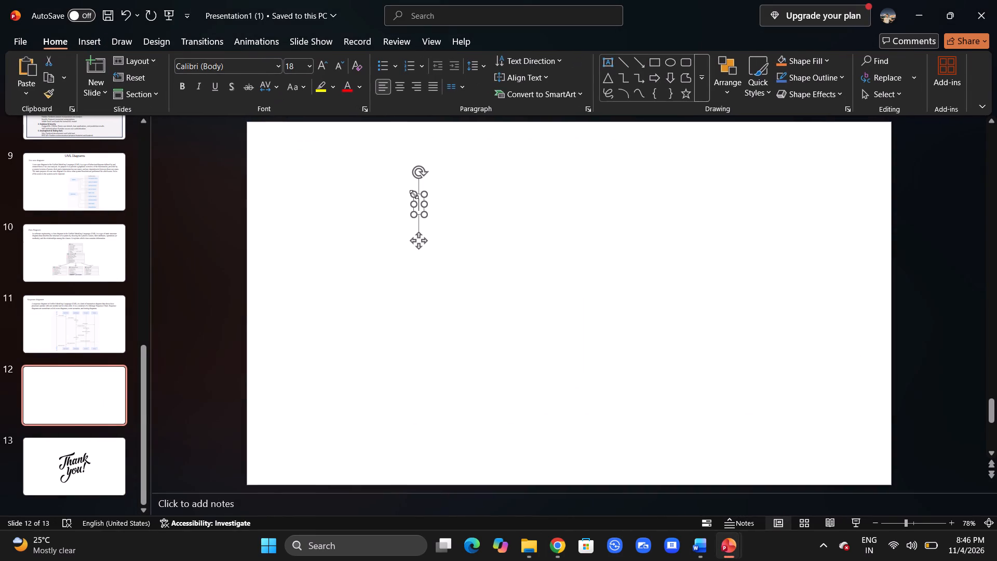
{"action": "key", "text": "ctrl+v"}
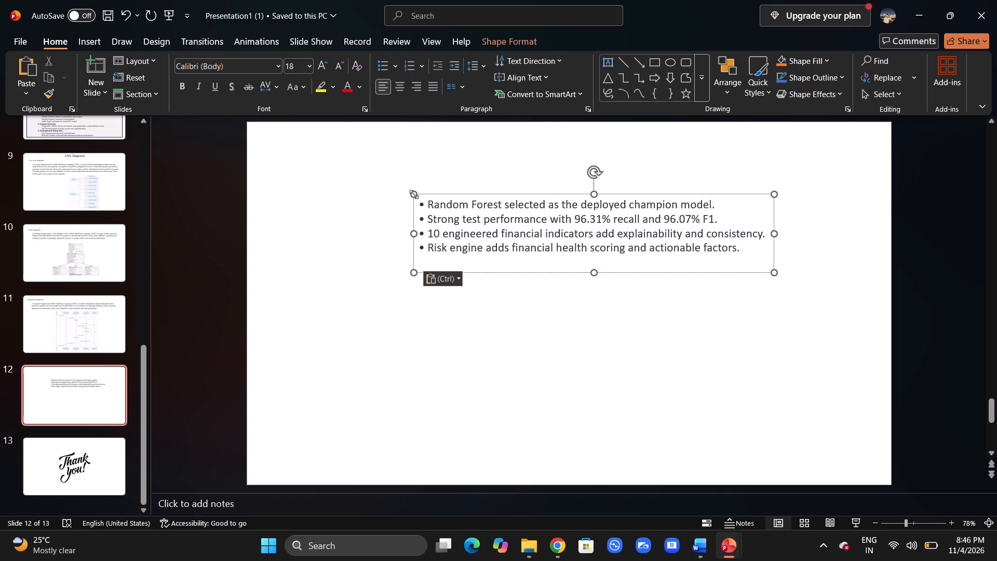
Move the text box with the pasted bullets to the horizontal centre of the slide, slightly lower down.
{"action": "left_click_drag", "start_coordinate": [545, 271], "coordinate": [523, 277]}
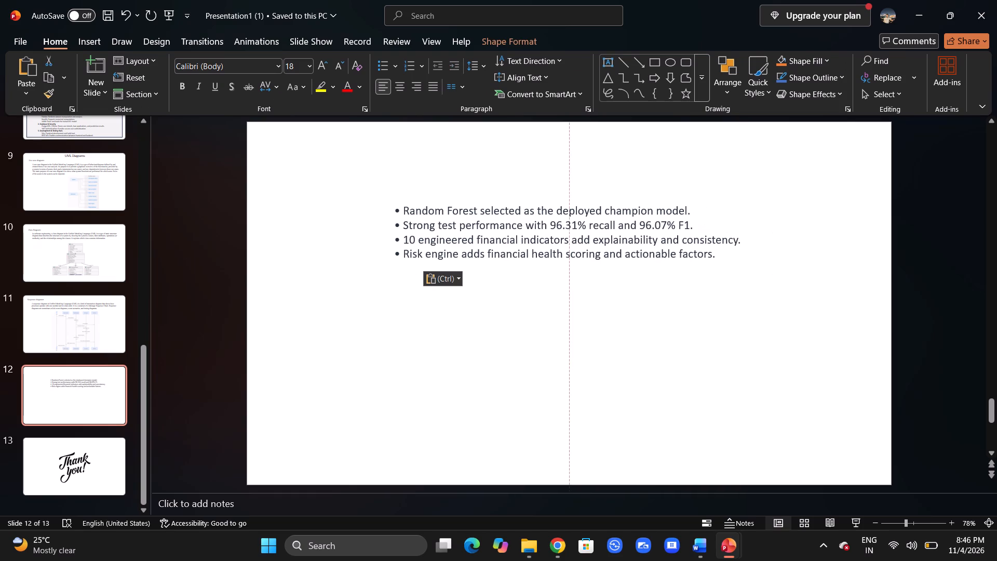
Move the text box with the pasted bullets to the upper-left area of slide 12, near the slide's left edge.
{"action": "left_click_drag", "start_coordinate": [523, 277], "coordinate": [426, 244]}
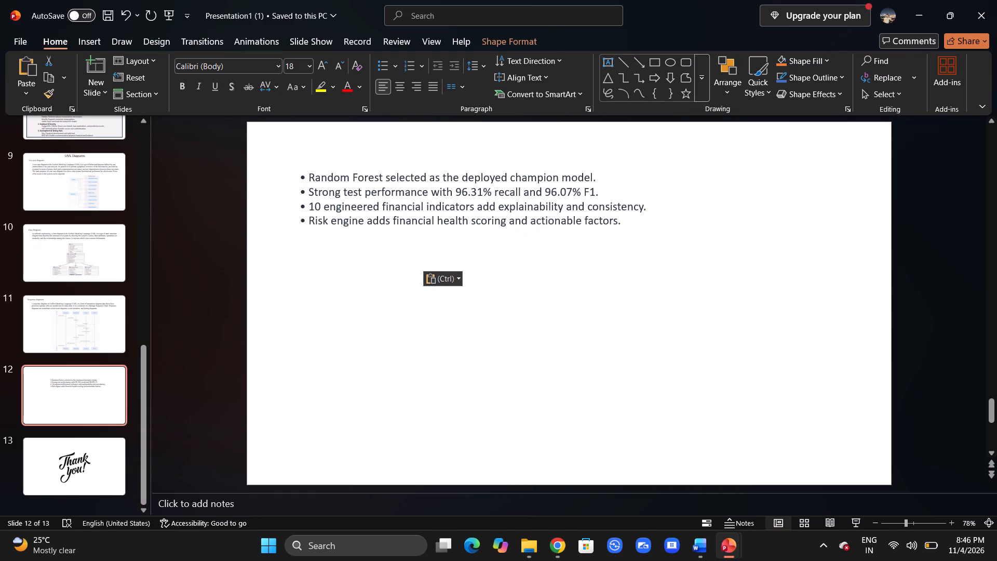
{"action": "left_click_drag", "start_coordinate": [426, 244], "coordinate": [406, 255]}
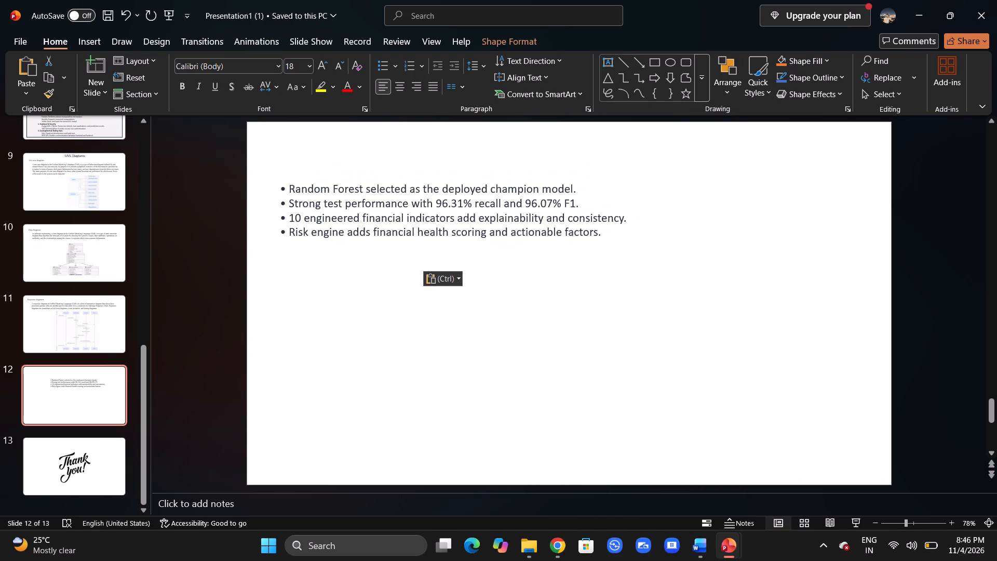
{"action": "left_click_drag", "start_coordinate": [406, 255], "coordinate": [404, 255]}
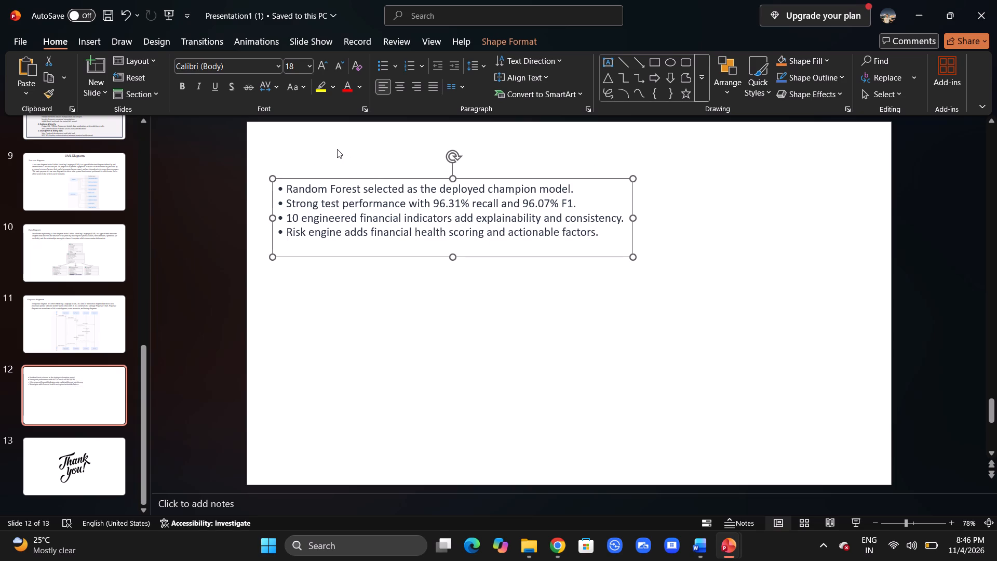
{"action": "left_click", "coordinate": [337, 149]}
Add a text box with the heading "Result & Conclusion" just above the bullets on slide 12.
{"action": "left_click", "coordinate": [89, 38]}
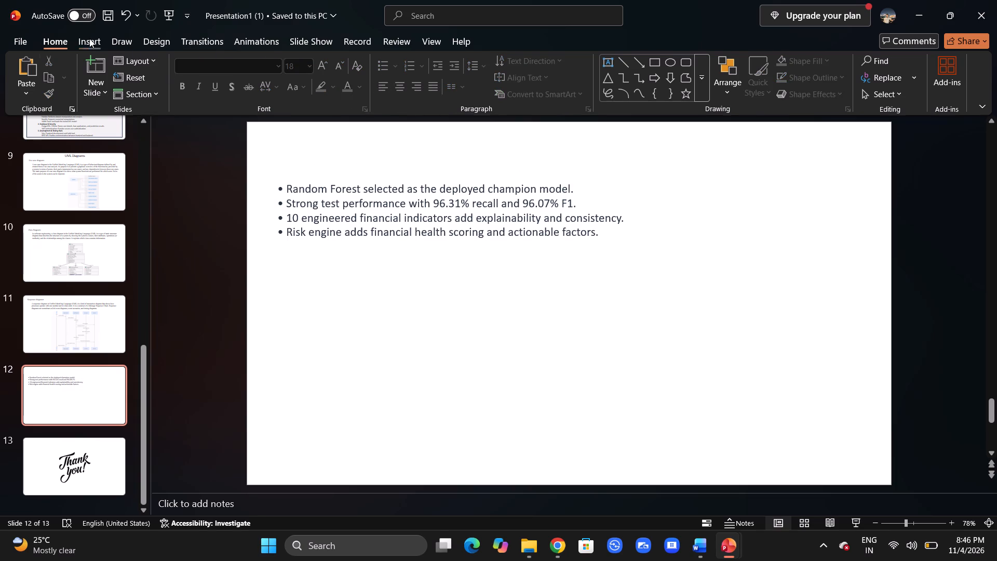
{"action": "left_click", "coordinate": [523, 88]}
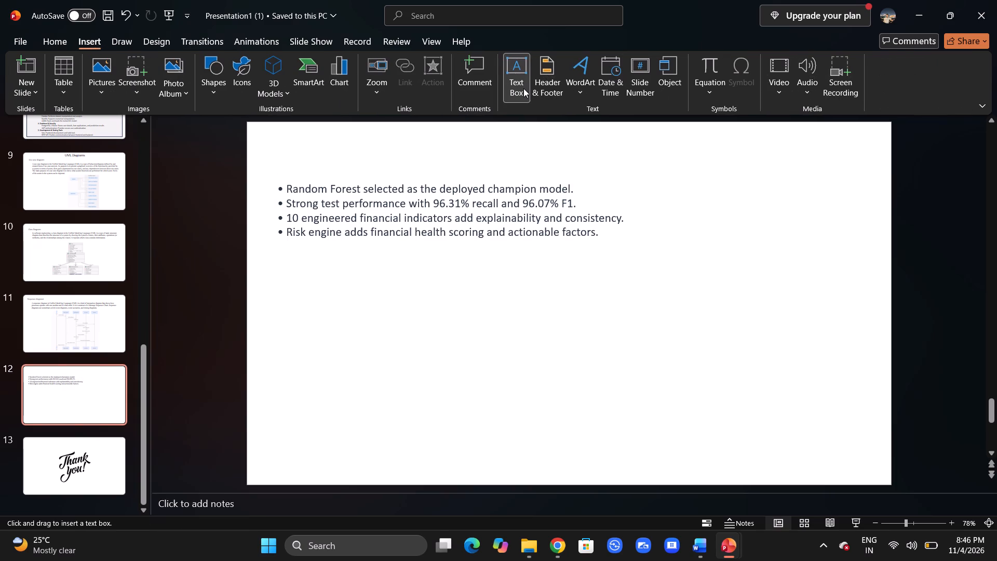
{"action": "left_click", "coordinate": [458, 167]}
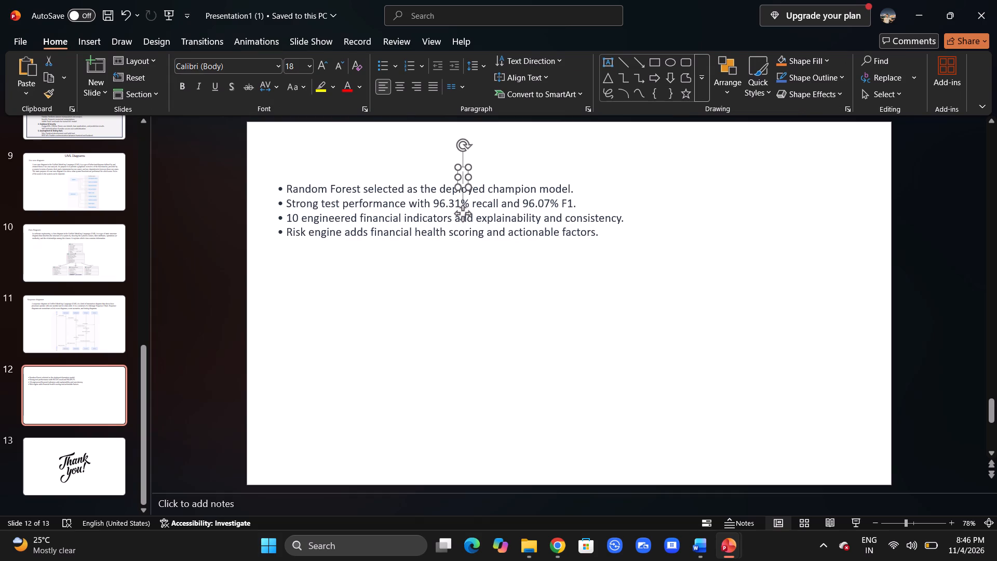
{"action": "type", "text": "RE"}
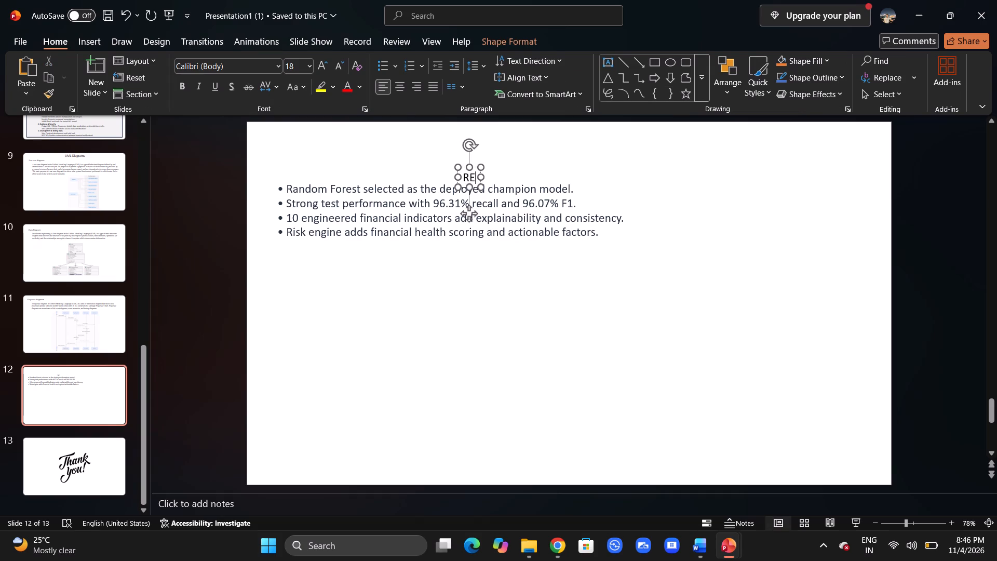
{"action": "key", "text": "BackSpace"}
{"action": "type", "text": "es"}
{"action": "type", "text": "ult"}
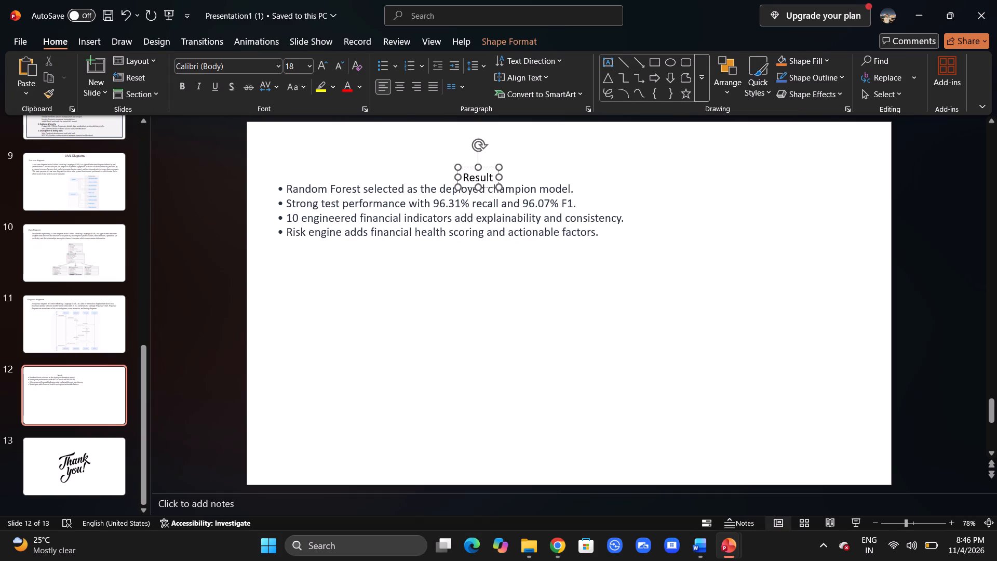
{"action": "key", "text": "space"}
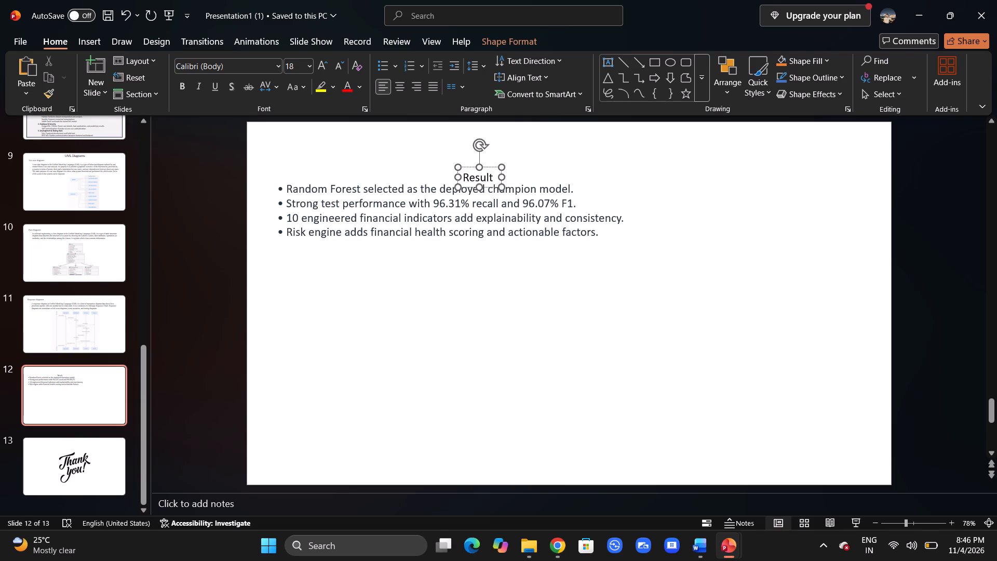
{"action": "type", "text": "&"}
{"action": "key", "text": "space"}
{"action": "type", "text": "CC"}
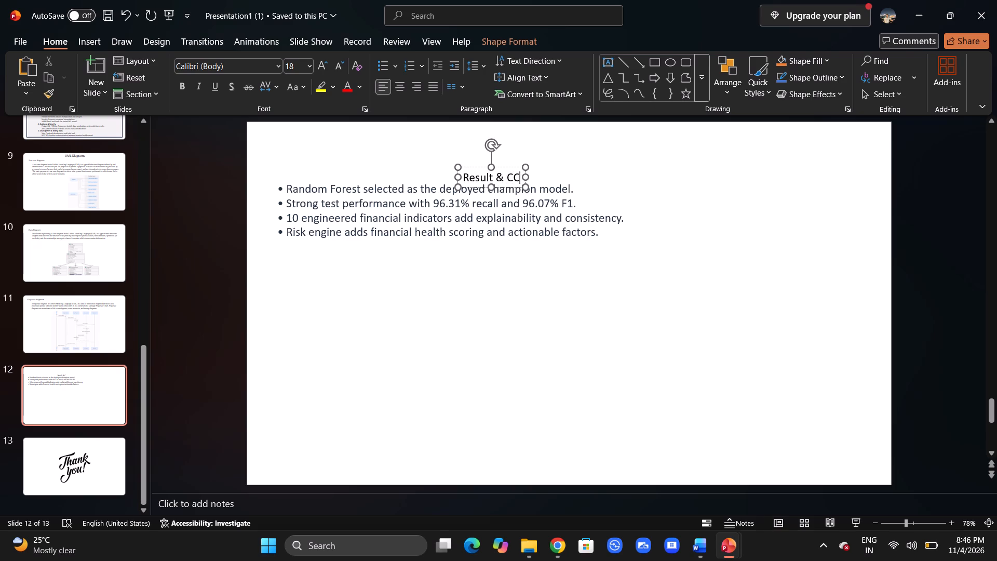
{"action": "key", "text": "BackSpace"}
{"action": "type", "text": "onclusion"}
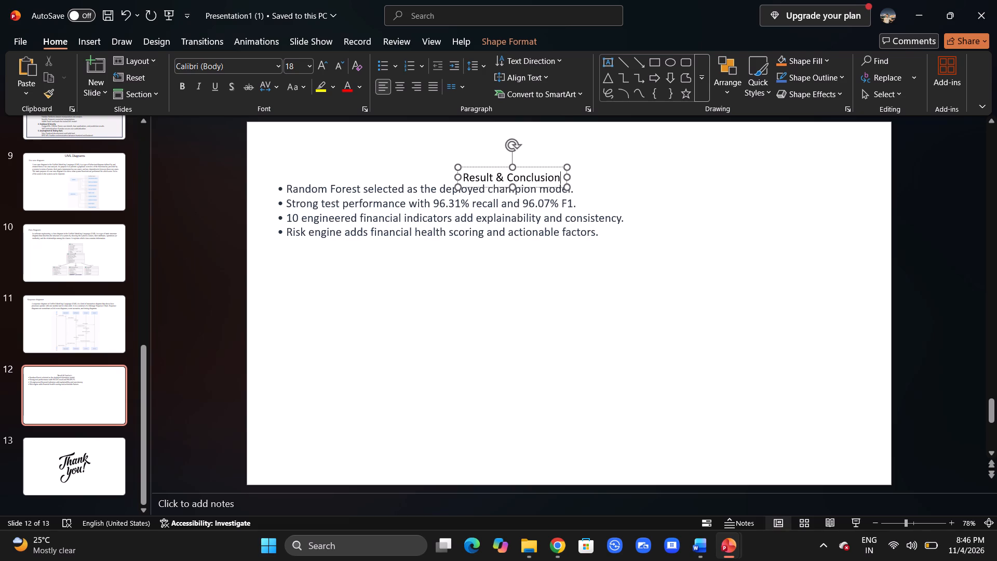
Check the "Sequence diagram" heading's formatting on slide 11, and make the "Result & Conclusion" heading on slide 12 bold at size 20.
{"action": "left_click", "coordinate": [42, 340]}
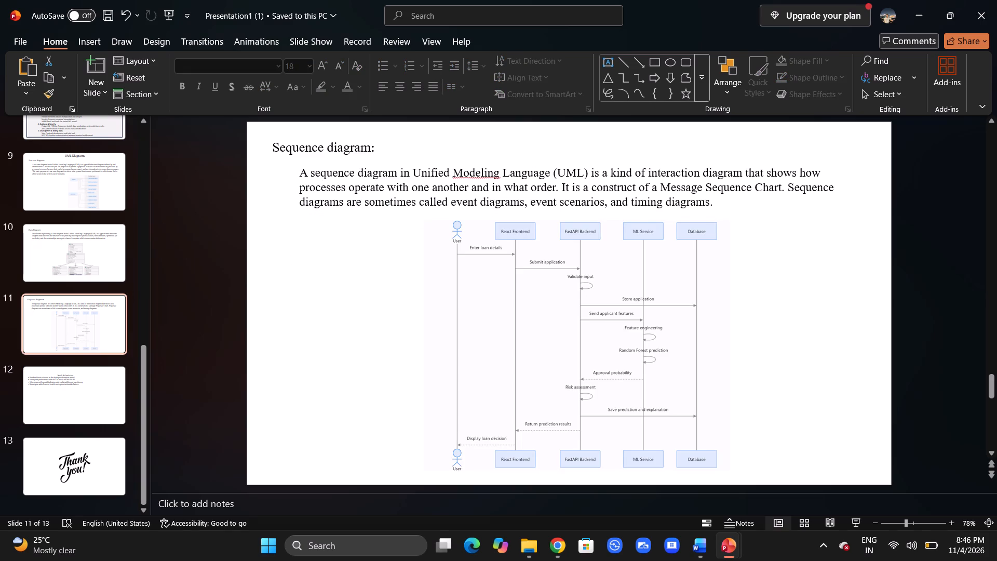
{"action": "left_click_drag", "start_coordinate": [372, 150], "coordinate": [299, 151]}
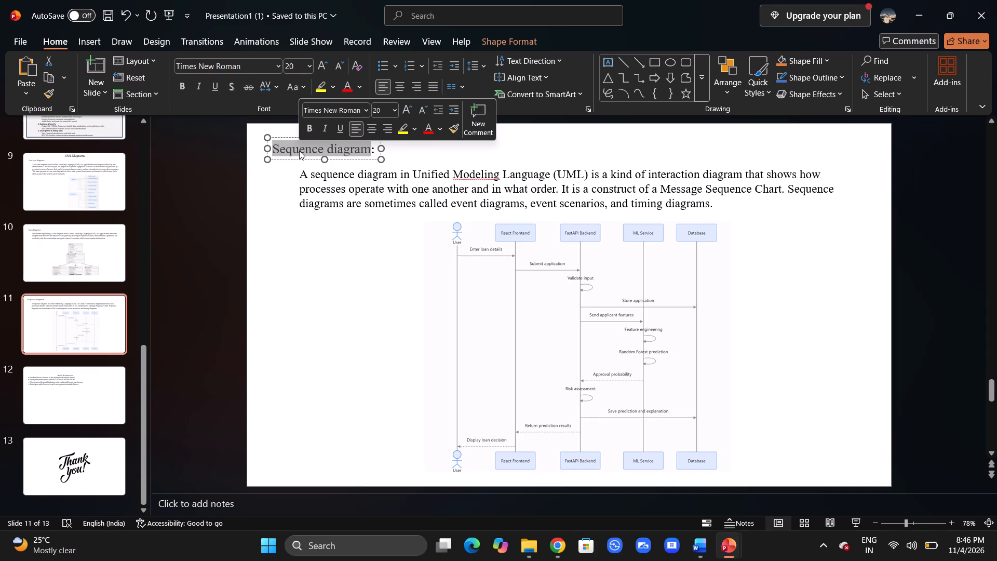
{"action": "left_click", "coordinate": [363, 245]}
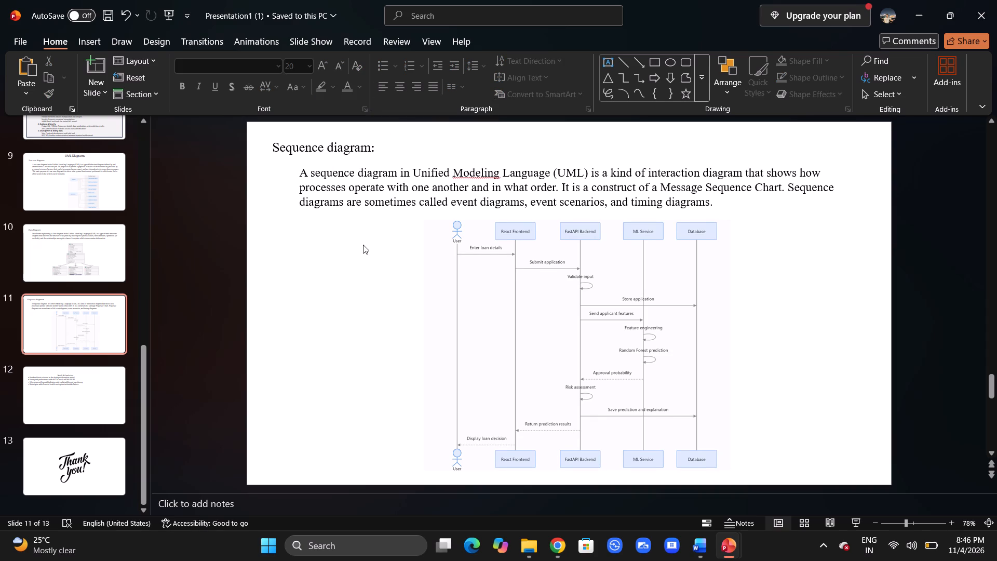
{"action": "left_click", "coordinate": [95, 389]}
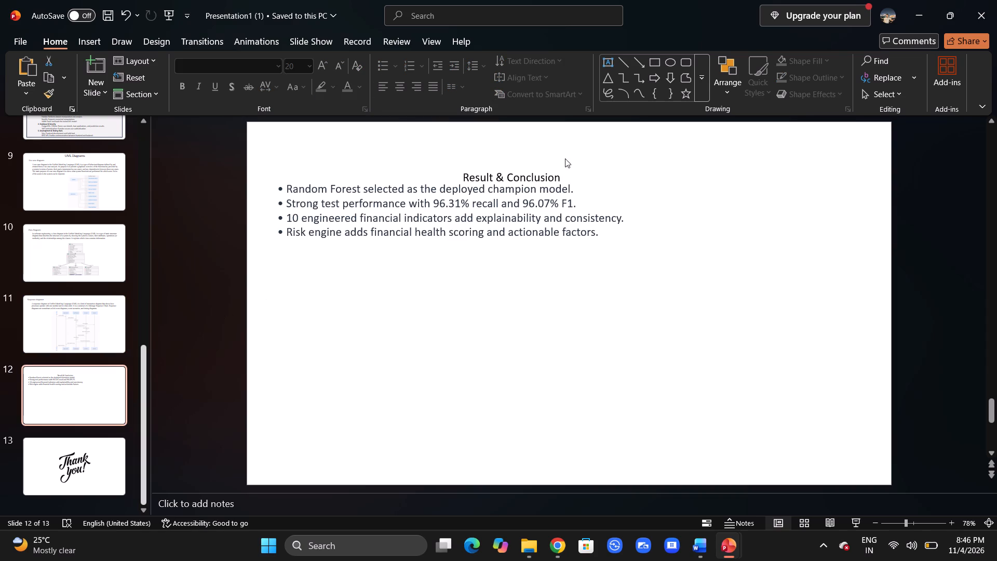
{"action": "left_click", "coordinate": [562, 179]}
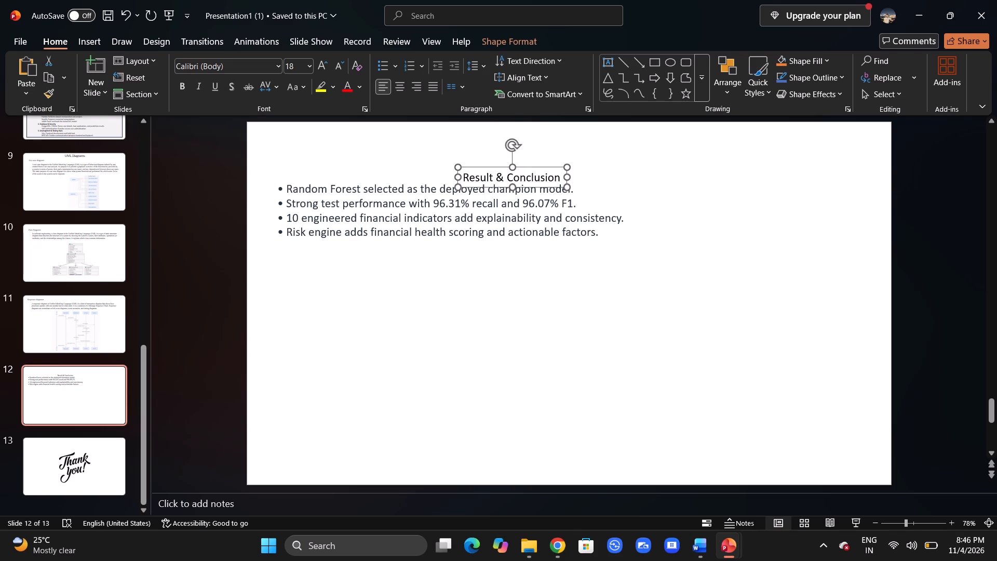
{"action": "left_click_drag", "start_coordinate": [560, 178], "coordinate": [448, 165]}
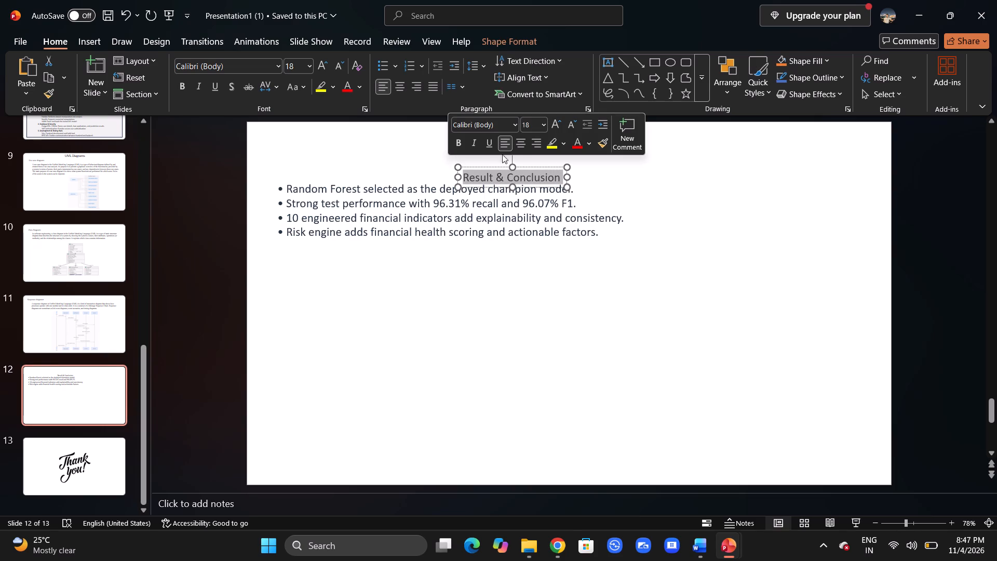
{"action": "left_click", "coordinate": [542, 125]}
{"action": "left_click", "coordinate": [531, 278]}
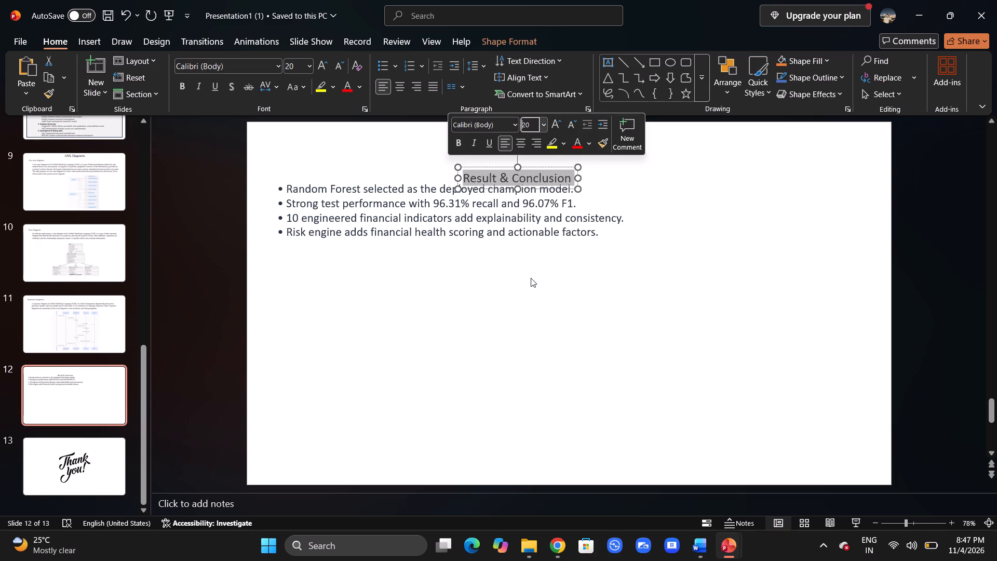
{"action": "left_click", "coordinate": [457, 144]}
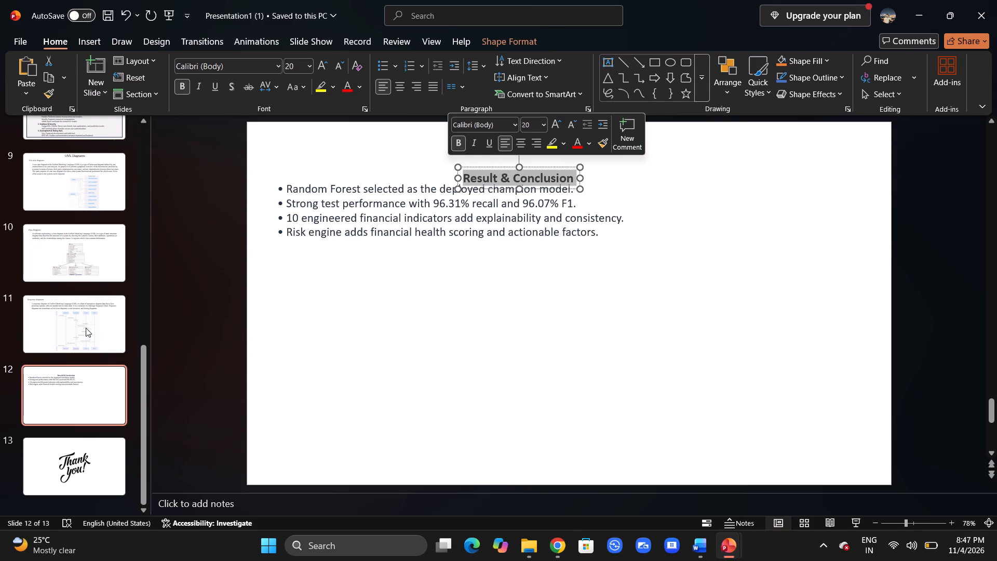
Make the "Abstract" heading on slide 2 bold.
{"action": "left_click", "coordinate": [86, 328]}
{"action": "scroll", "coordinate": [86, 328], "scroll_direction": "up", "scroll_amount": 6}
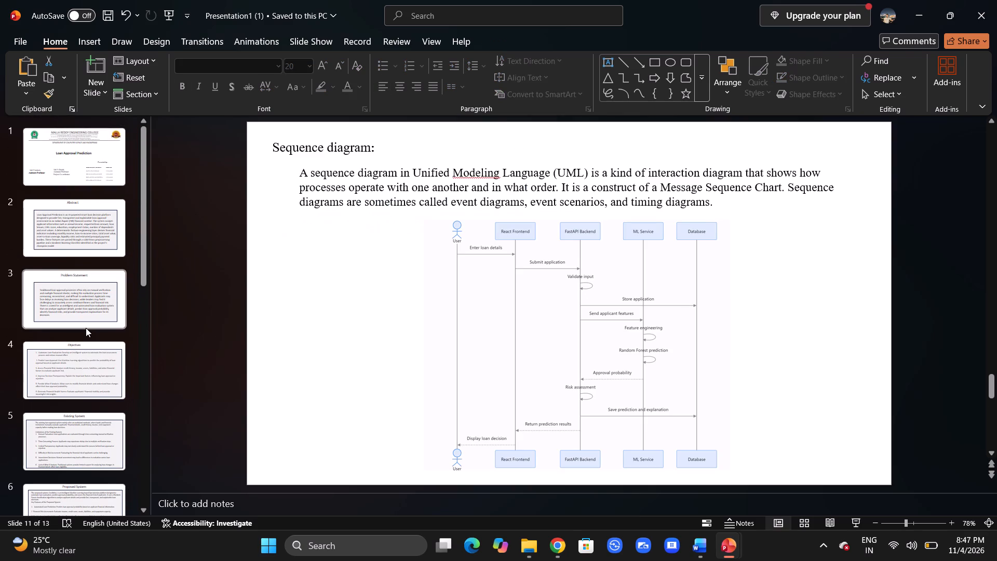
{"action": "left_click", "coordinate": [92, 163]}
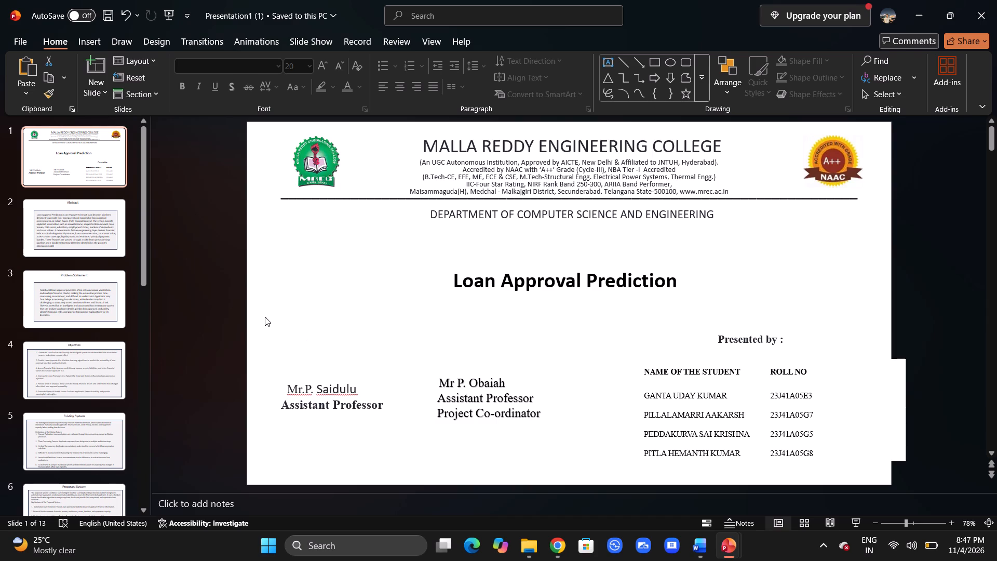
{"action": "left_click", "coordinate": [76, 212]}
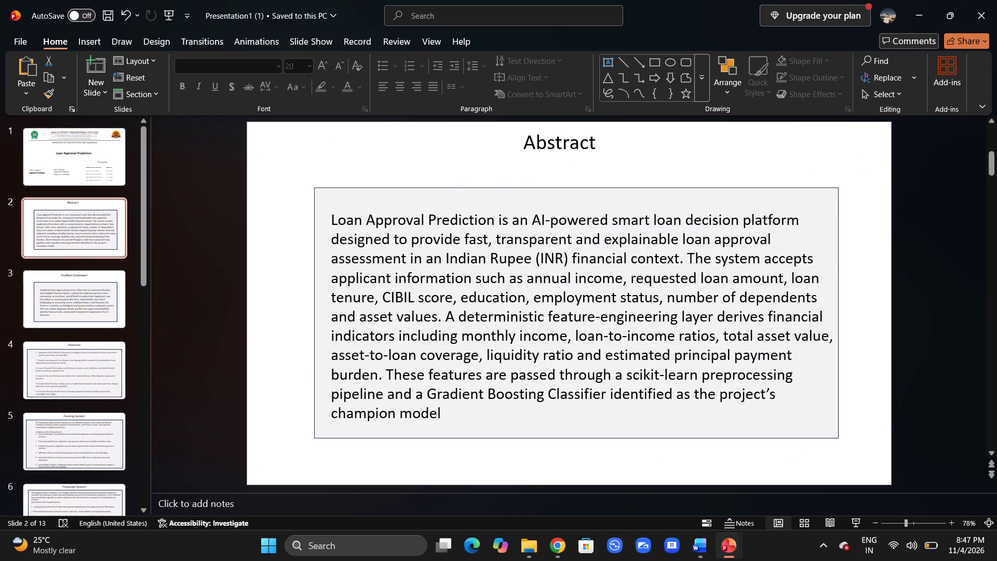
{"action": "left_click", "coordinate": [598, 144]}
{"action": "left_click_drag", "start_coordinate": [593, 144], "coordinate": [564, 143]}
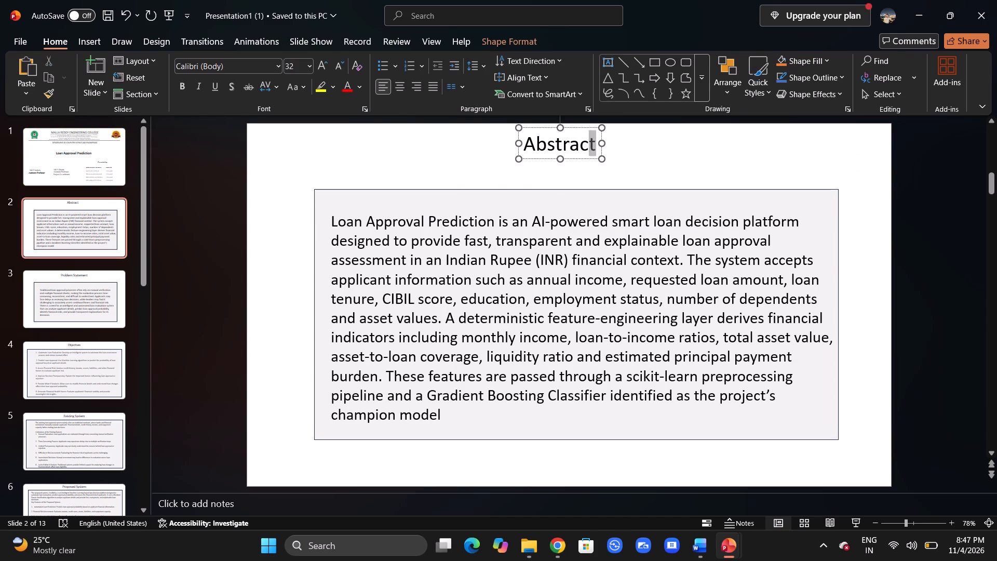
{"action": "left_click_drag", "start_coordinate": [564, 143], "coordinate": [516, 137]}
{"action": "left_click", "coordinate": [526, 114]}
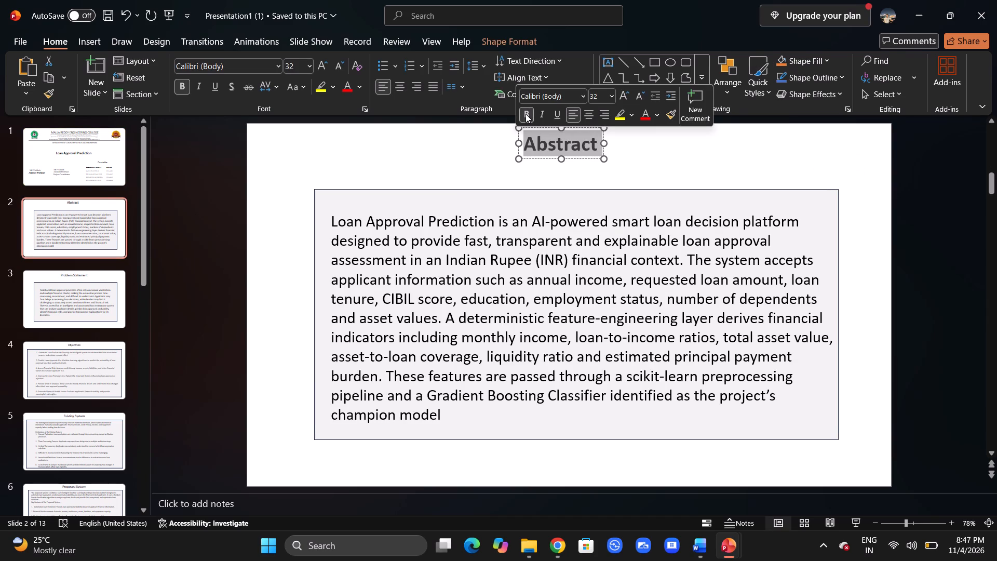
Make the "Problem Statement" heading on slide 3 bold.
{"action": "left_click", "coordinate": [89, 290]}
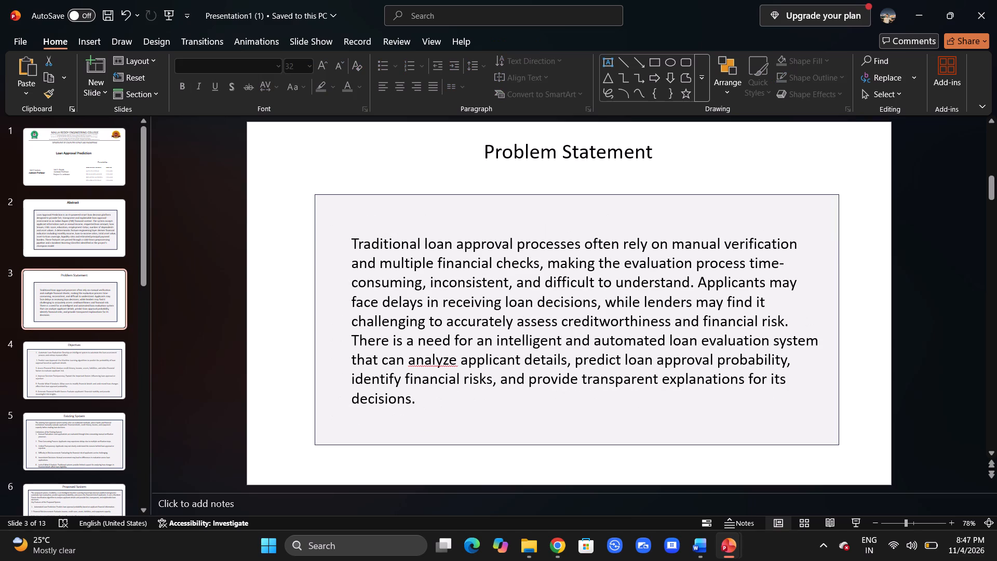
{"action": "double_click", "coordinate": [654, 155]}
{"action": "left_click_drag", "start_coordinate": [654, 155], "coordinate": [642, 155]}
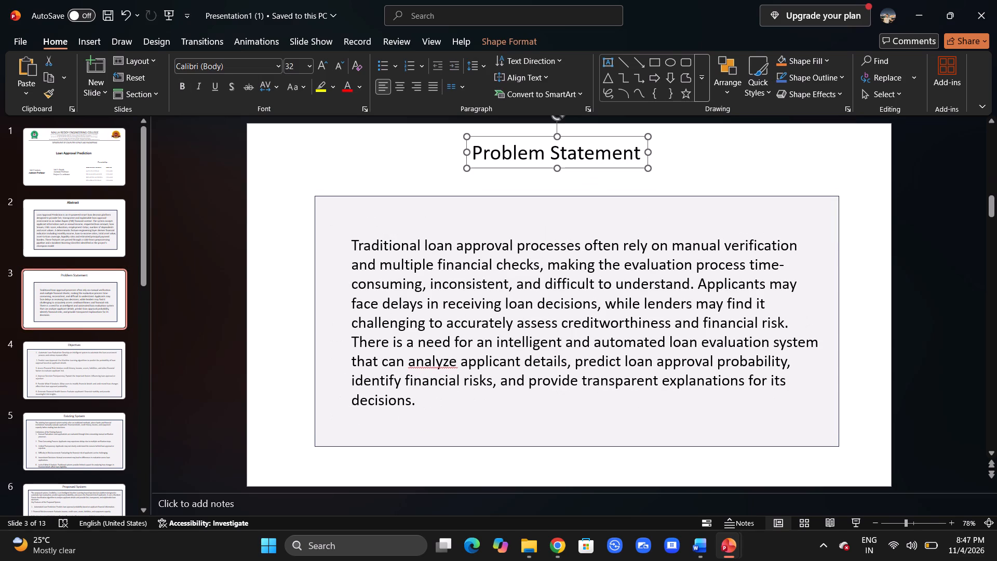
{"action": "left_click_drag", "start_coordinate": [639, 154], "coordinate": [502, 158]}
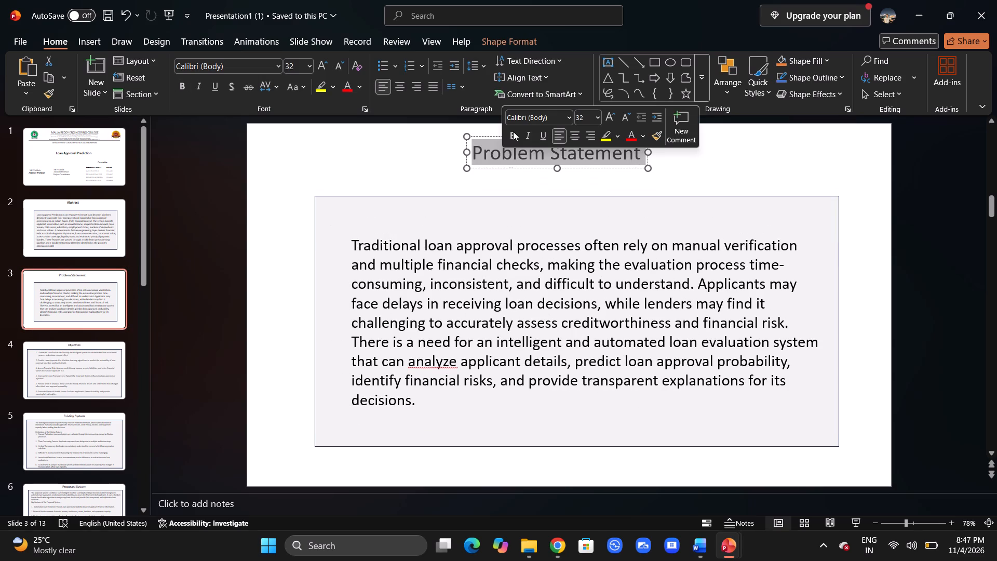
{"action": "left_click", "coordinate": [513, 131]}
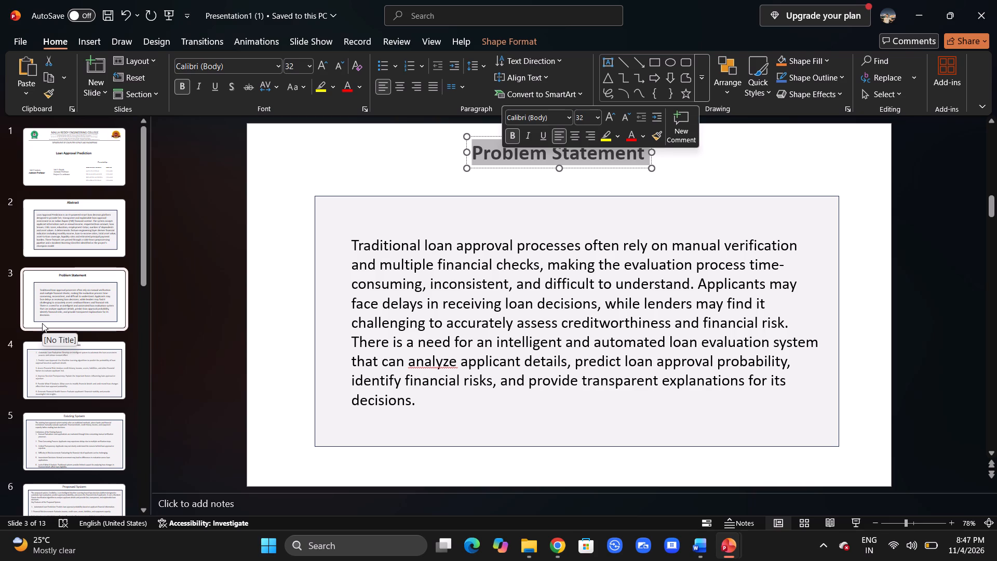
Make the "Objectives" heading on slide 4 bold.
{"action": "left_click", "coordinate": [52, 371]}
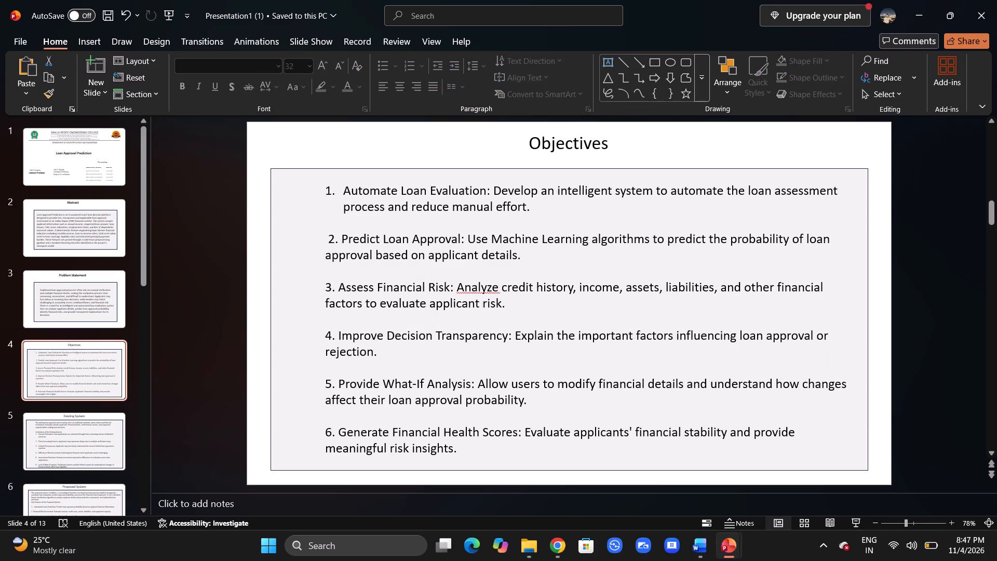
{"action": "left_click", "coordinate": [608, 144]}
{"action": "left_click_drag", "start_coordinate": [608, 144], "coordinate": [544, 148]}
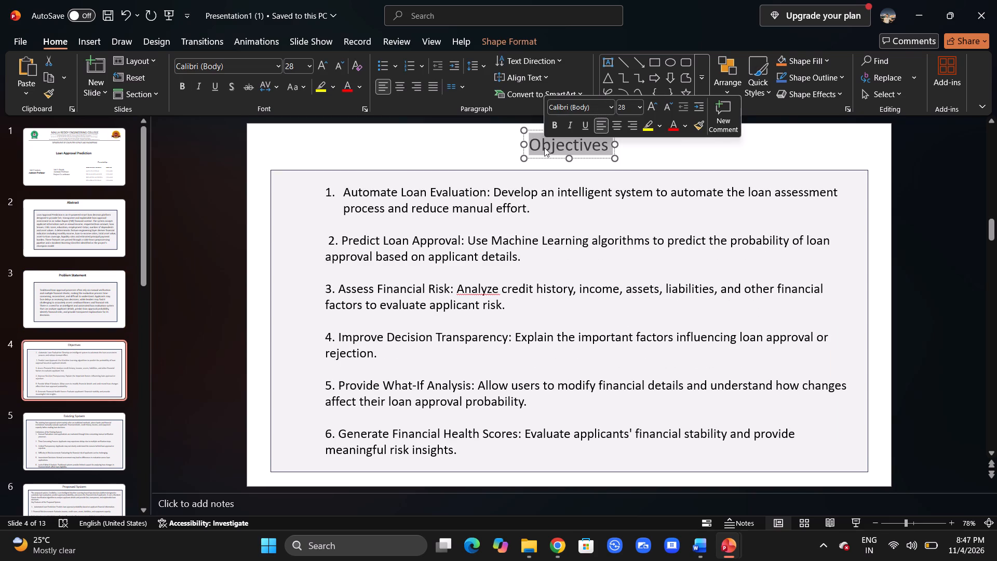
{"action": "left_click", "coordinate": [559, 129]}
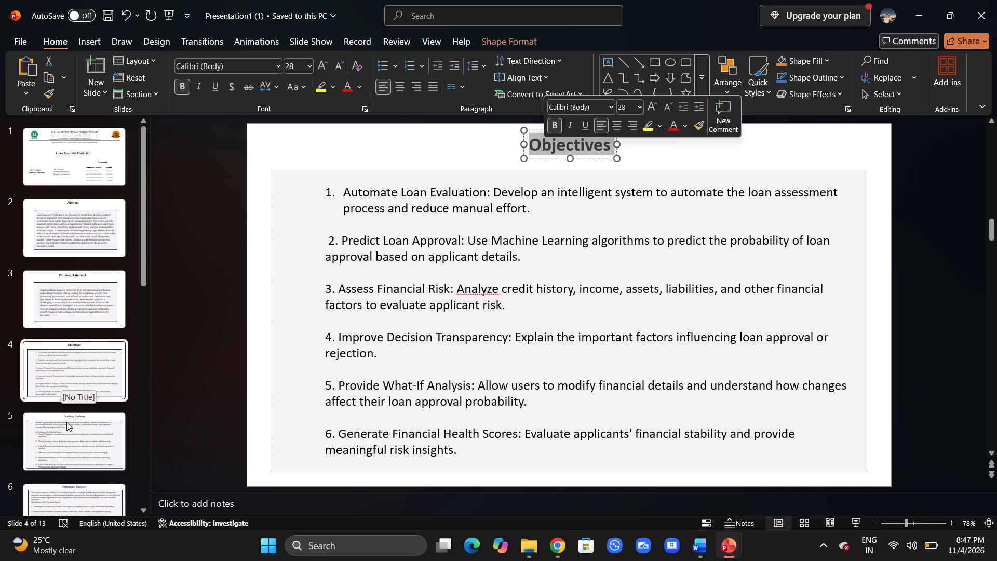
Make the "Existing System" heading on slide 5 bold.
{"action": "left_click", "coordinate": [66, 424]}
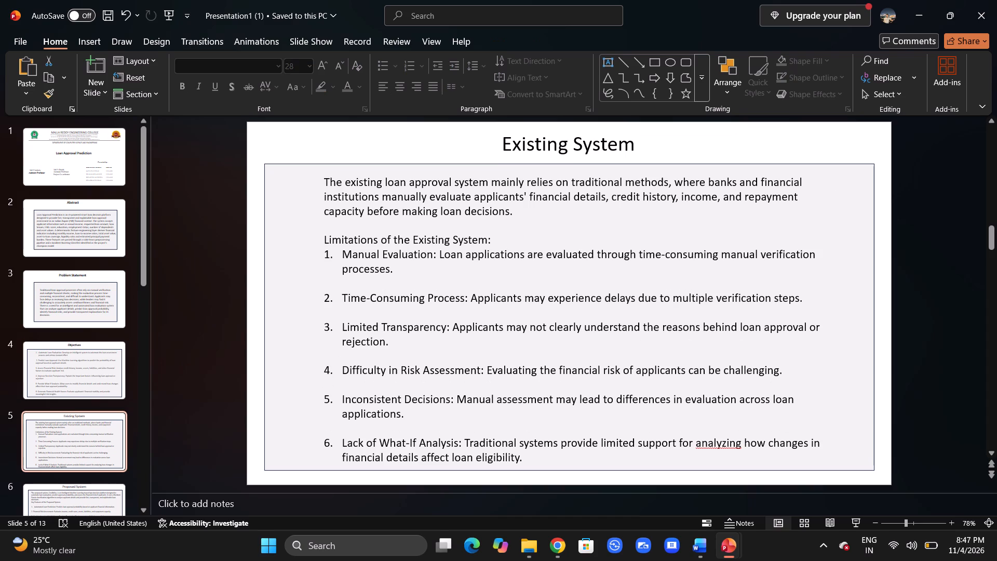
{"action": "left_click_drag", "start_coordinate": [632, 141], "coordinate": [511, 154]}
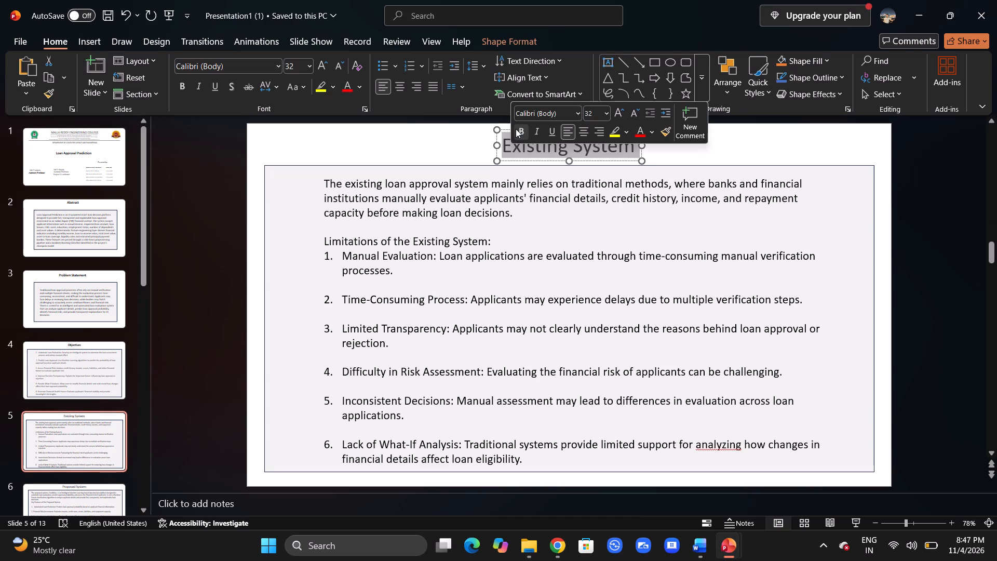
{"action": "left_click", "coordinate": [516, 129]}
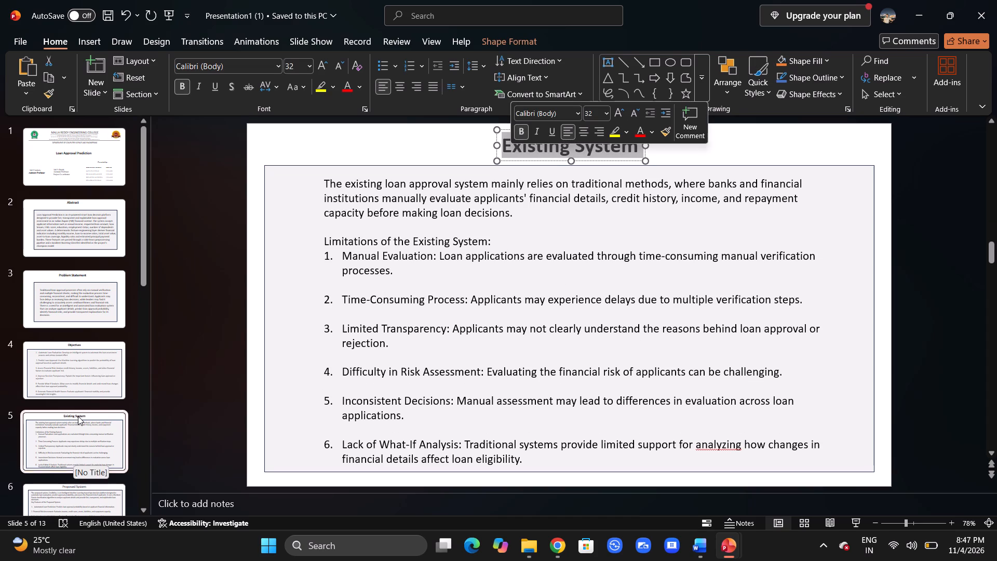
Make the "Proposed System" heading on slide 6 bold.
{"action": "left_click", "coordinate": [76, 375]}
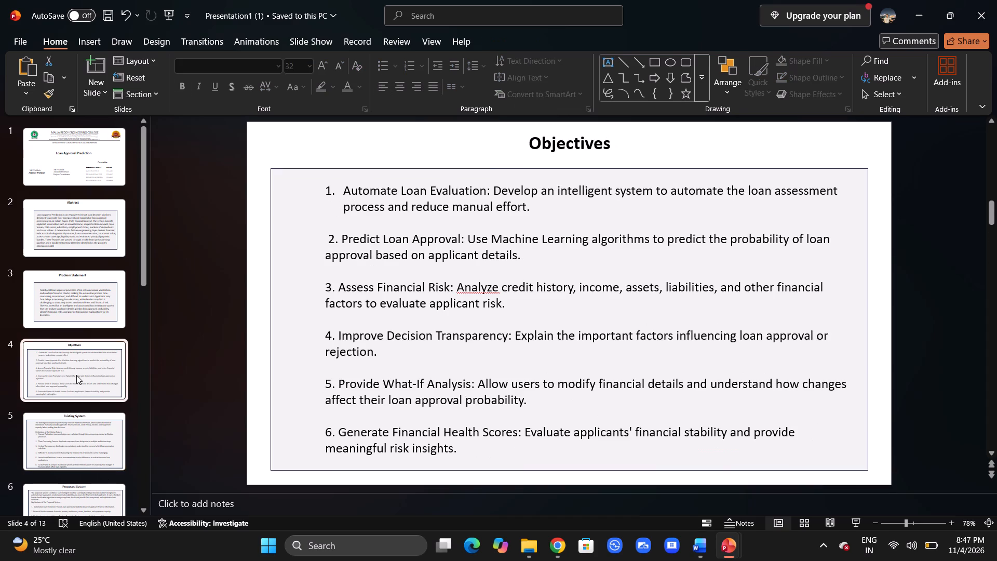
{"action": "scroll", "coordinate": [76, 375], "scroll_direction": "down", "scroll_amount": 1}
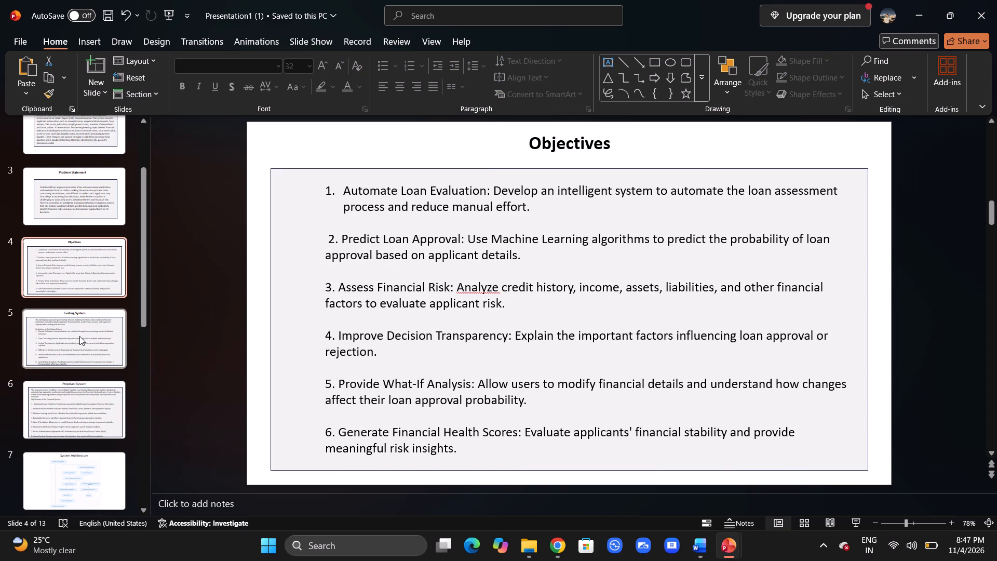
{"action": "left_click", "coordinate": [82, 423]}
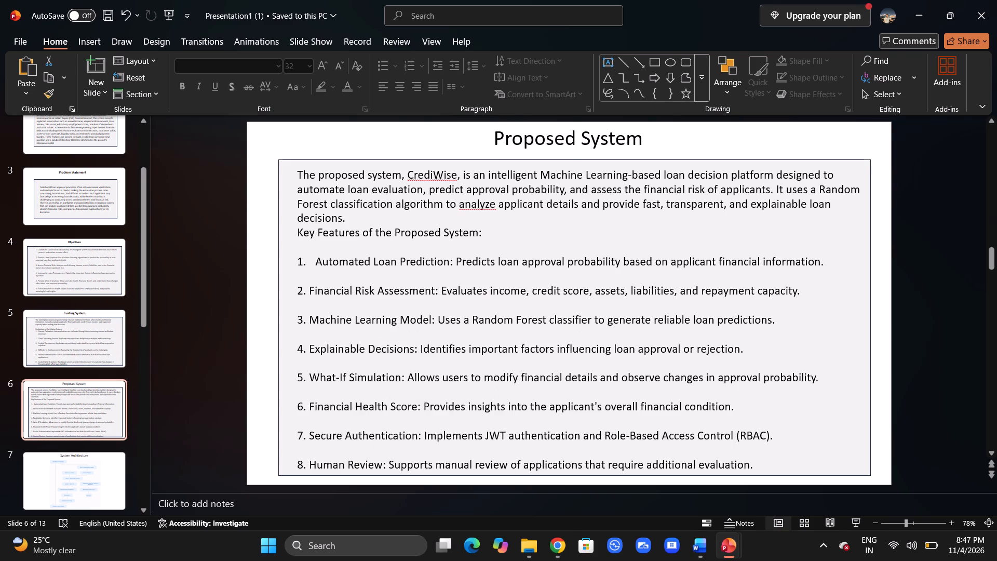
{"action": "left_click", "coordinate": [640, 140]}
{"action": "left_click_drag", "start_coordinate": [640, 140], "coordinate": [540, 144]}
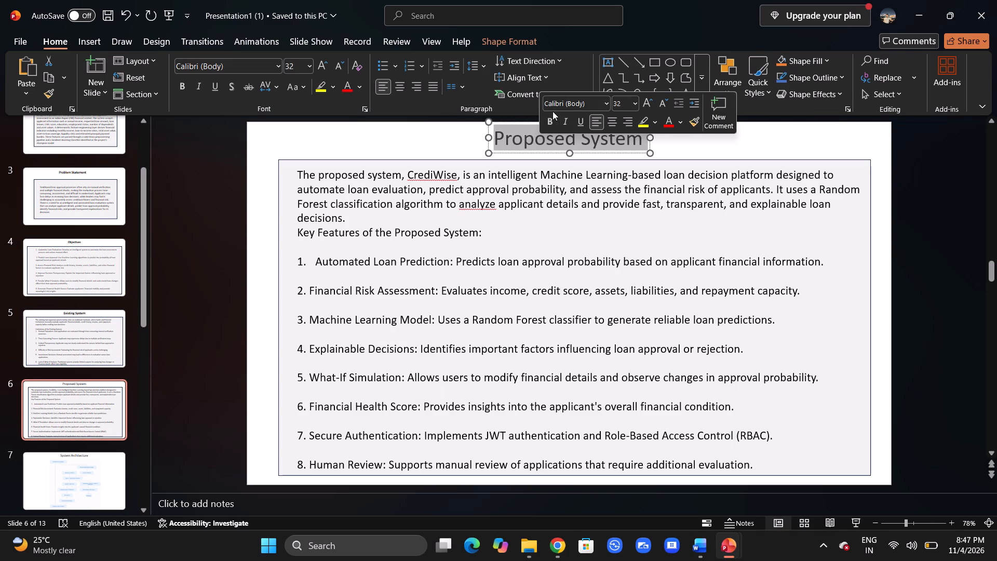
{"action": "left_click", "coordinate": [549, 122]}
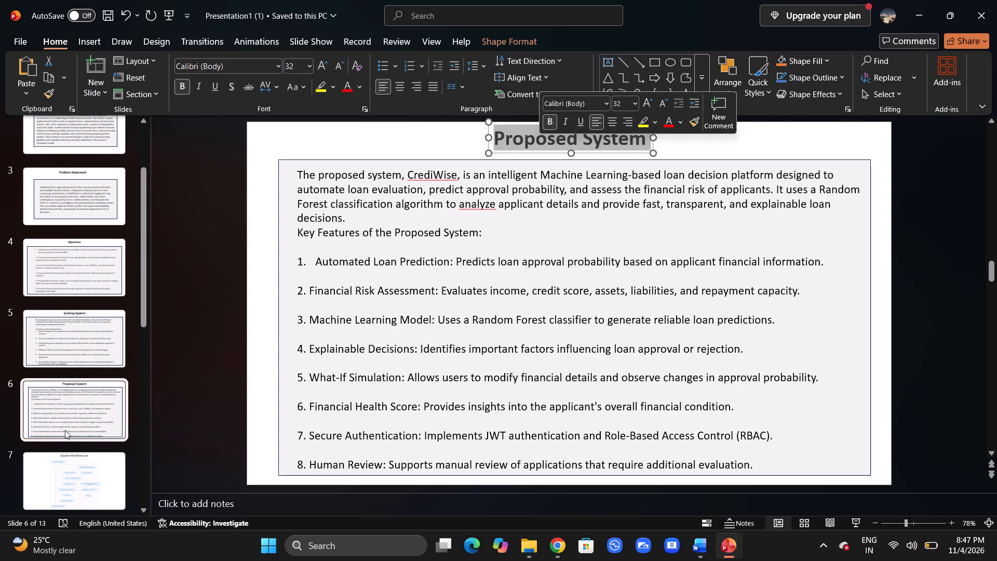
Make the "System Architecture" heading on slide 7 bold.
{"action": "left_click", "coordinate": [80, 478]}
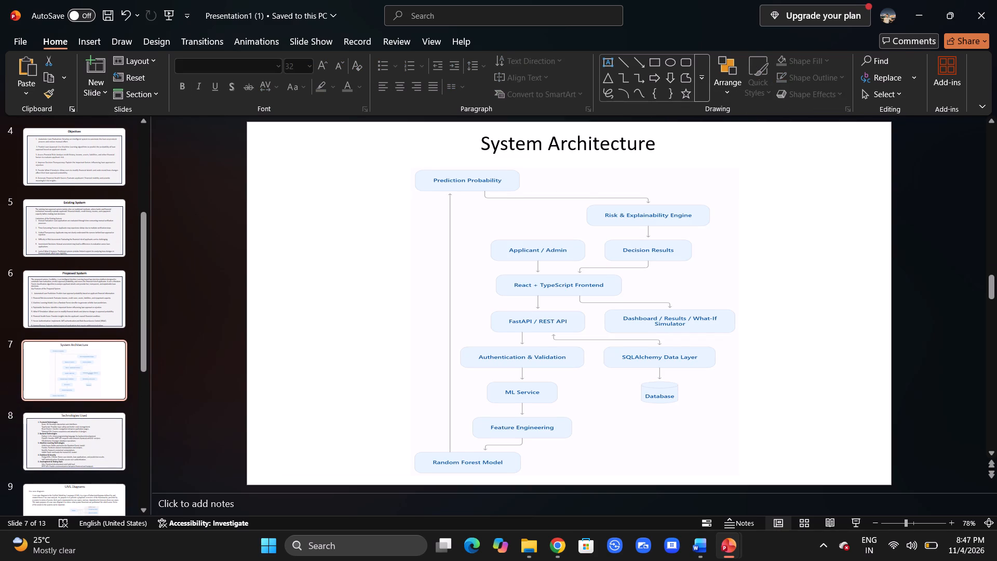
{"action": "left_click", "coordinate": [653, 149]}
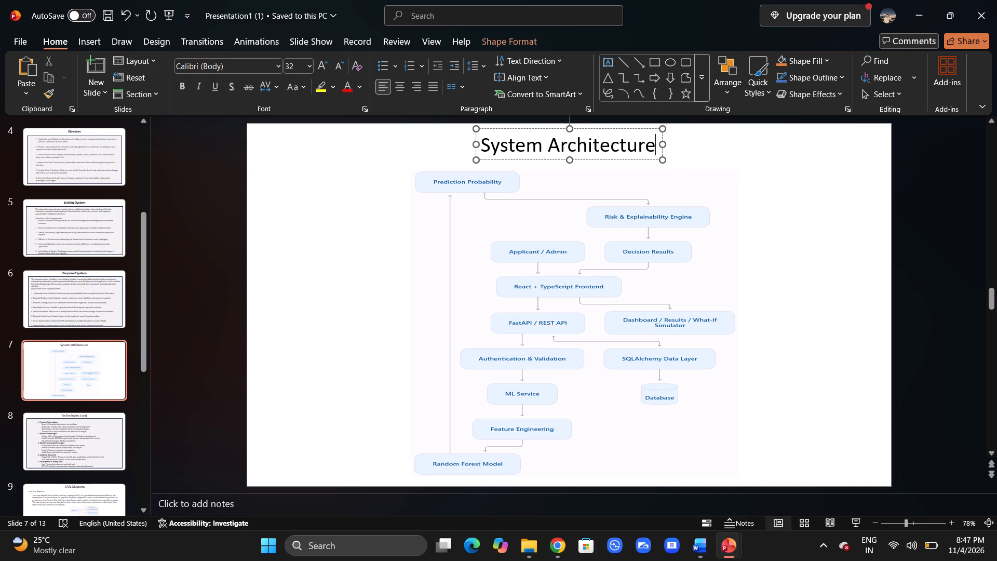
{"action": "double_click", "coordinate": [655, 146]}
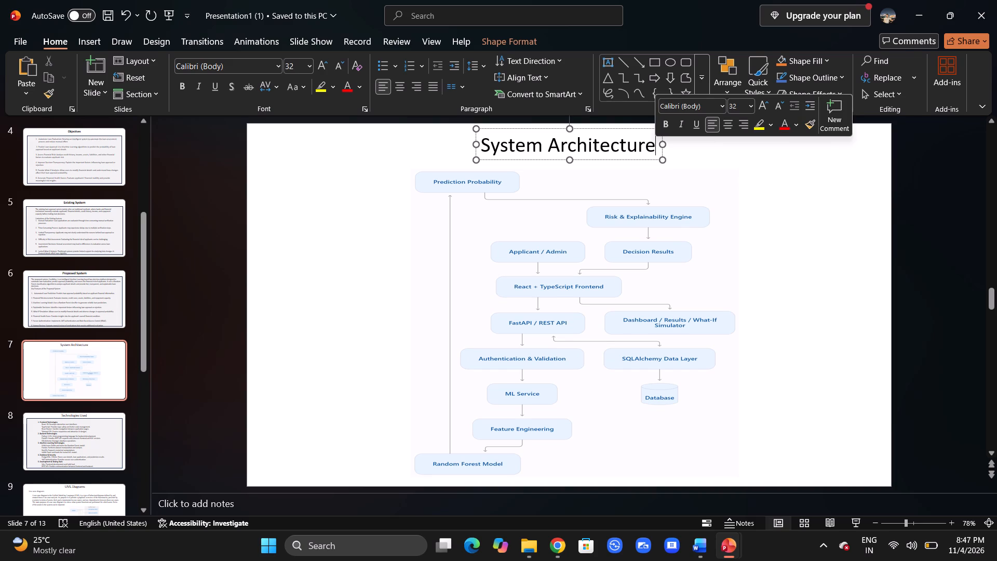
{"action": "left_click_drag", "start_coordinate": [655, 146], "coordinate": [651, 145]}
{"action": "left_click_drag", "start_coordinate": [651, 145], "coordinate": [507, 146]}
{"action": "left_click", "coordinate": [517, 122]}
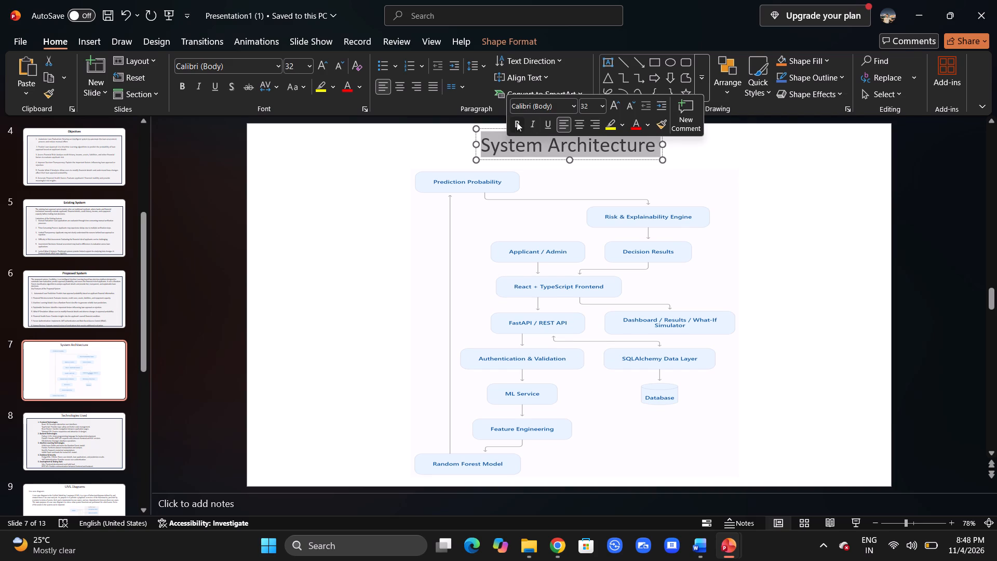
Make the "Technologies Used" heading on slide 8 bold.
{"action": "scroll", "coordinate": [83, 471], "scroll_direction": "down", "scroll_amount": 1}
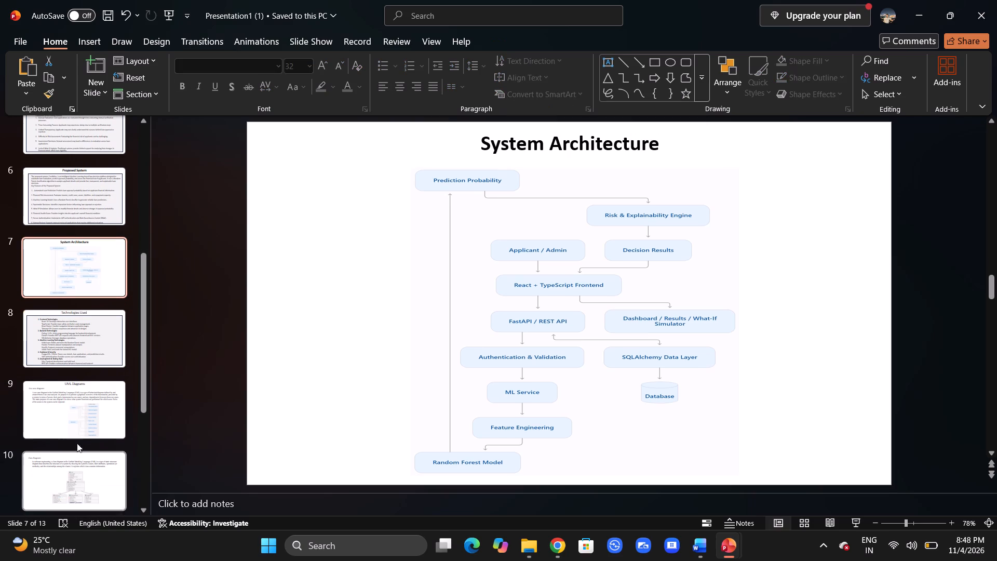
{"action": "left_click", "coordinate": [75, 345]}
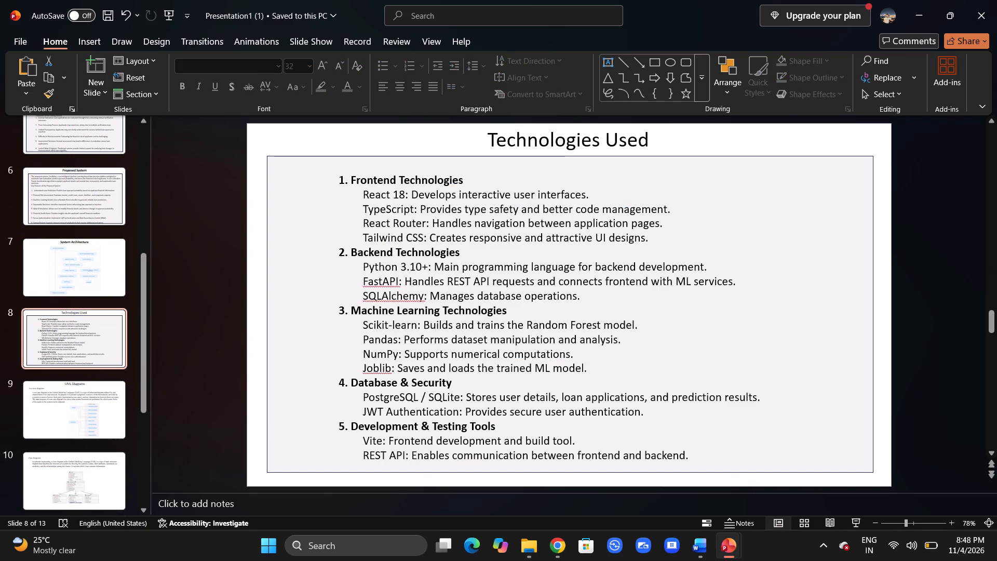
{"action": "left_click", "coordinate": [650, 143]}
{"action": "left_click", "coordinate": [650, 143]}
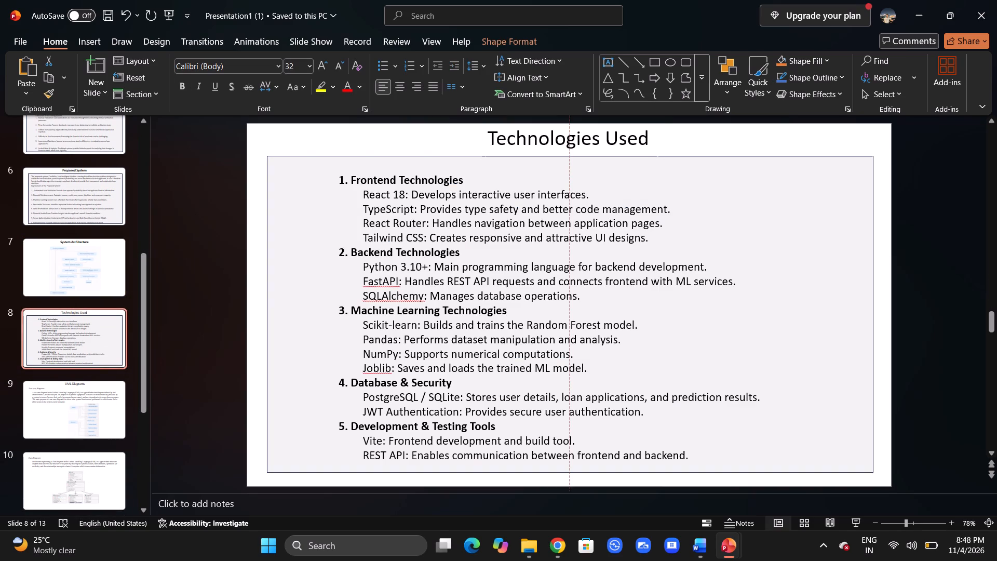
{"action": "left_click", "coordinate": [649, 146]}
{"action": "left_click_drag", "start_coordinate": [649, 146], "coordinate": [528, 143]}
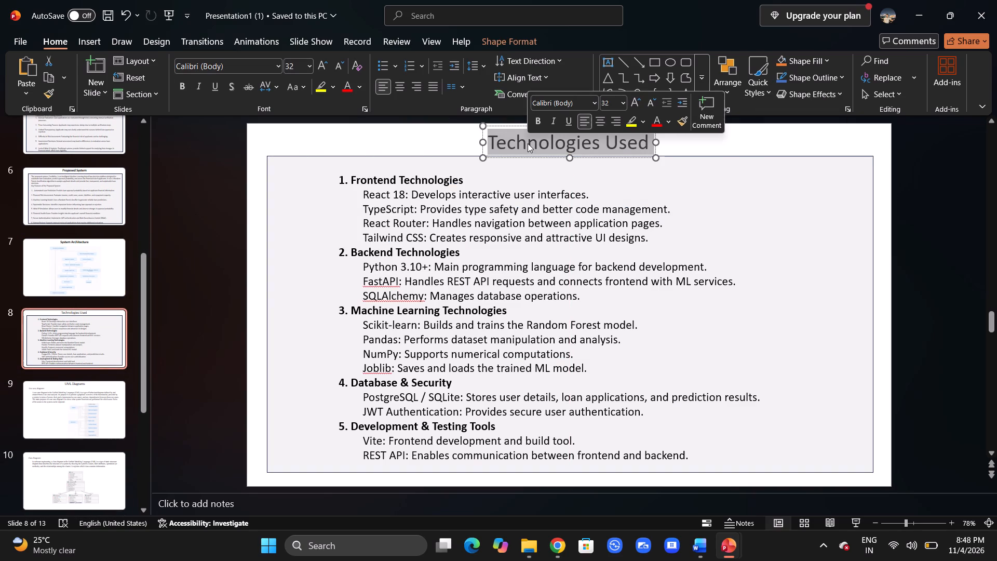
{"action": "left_click", "coordinate": [537, 119]}
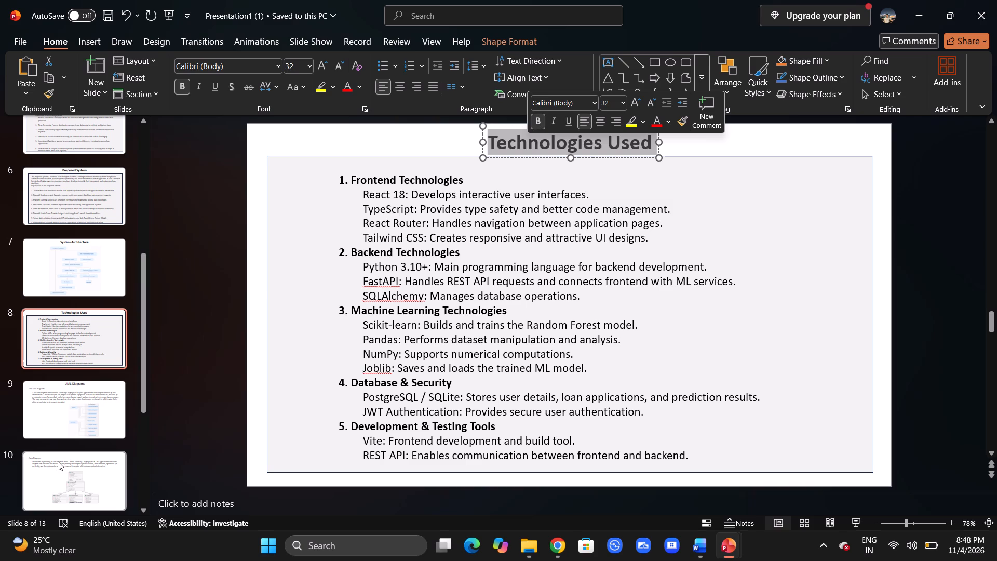
Make the "UML Diagrams" heading on slide 9 bold.
{"action": "left_click", "coordinate": [75, 426]}
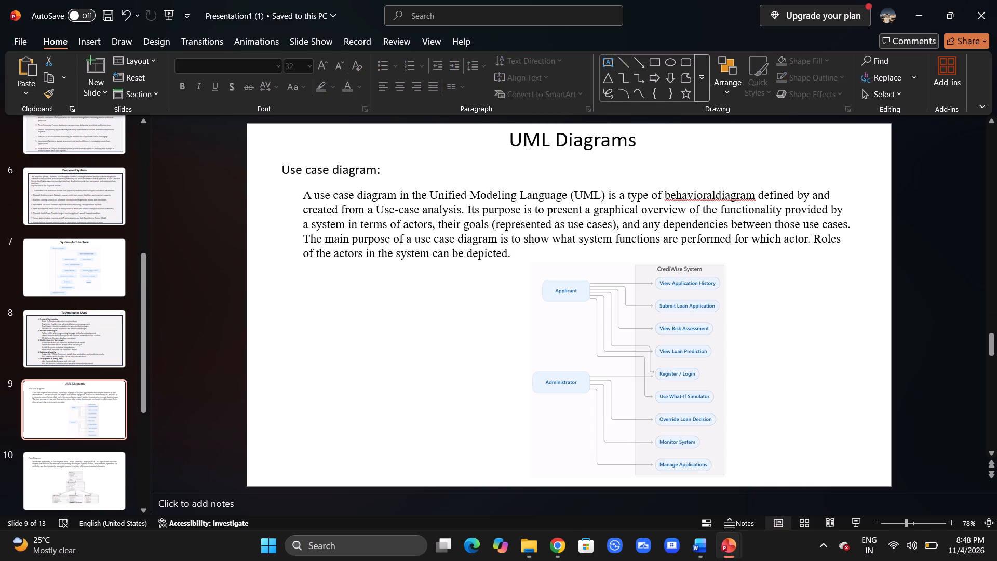
{"action": "left_click", "coordinate": [642, 148]}
{"action": "left_click_drag", "start_coordinate": [635, 136], "coordinate": [551, 138]}
{"action": "left_click", "coordinate": [555, 116]}
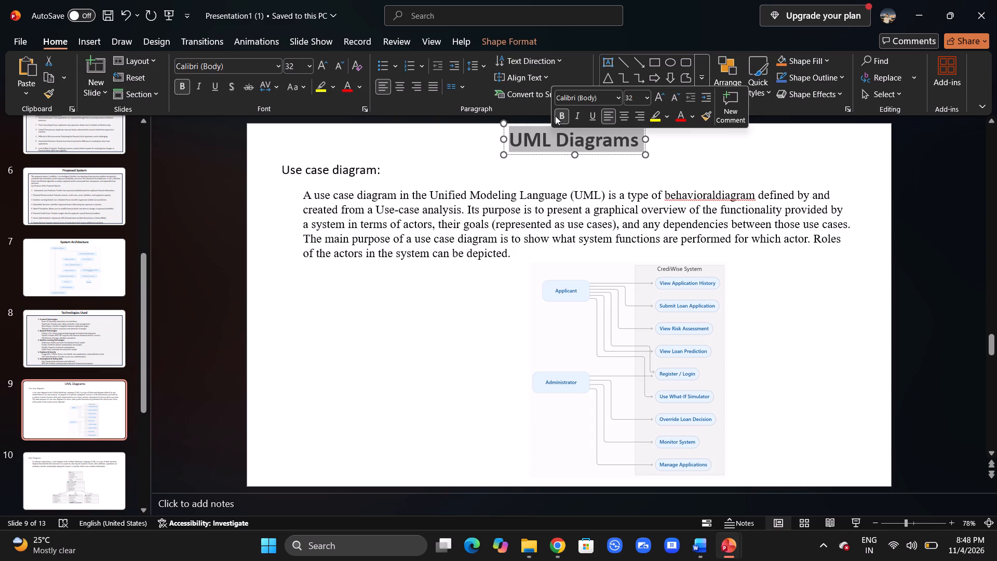
Move the "Use case diagram:" subheading on slide 9 so it lines up with the left edge of the paragraph below it.
{"action": "left_click", "coordinate": [319, 173]}
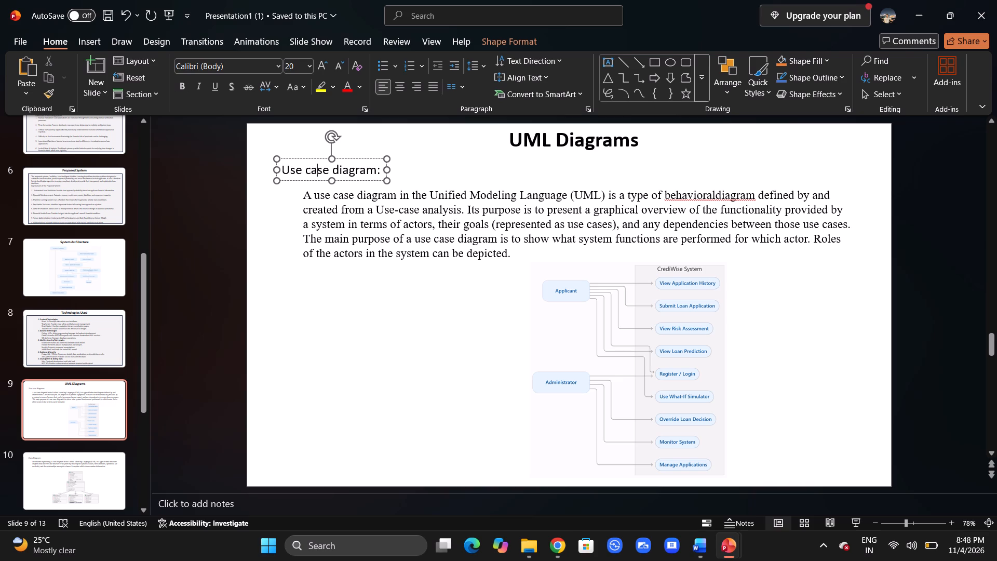
{"action": "left_click_drag", "start_coordinate": [376, 180], "coordinate": [403, 181]}
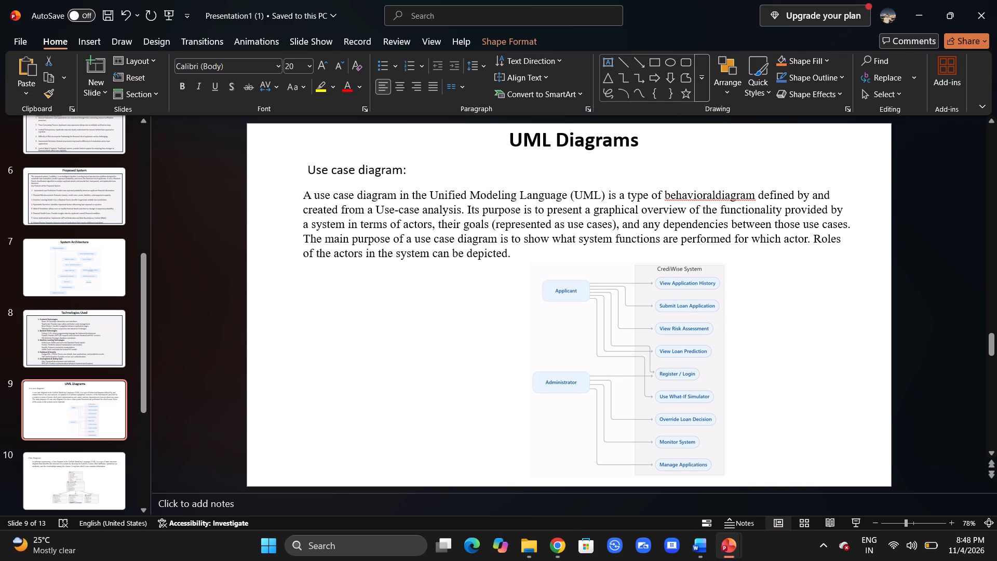
{"action": "left_click_drag", "start_coordinate": [403, 181], "coordinate": [398, 181]}
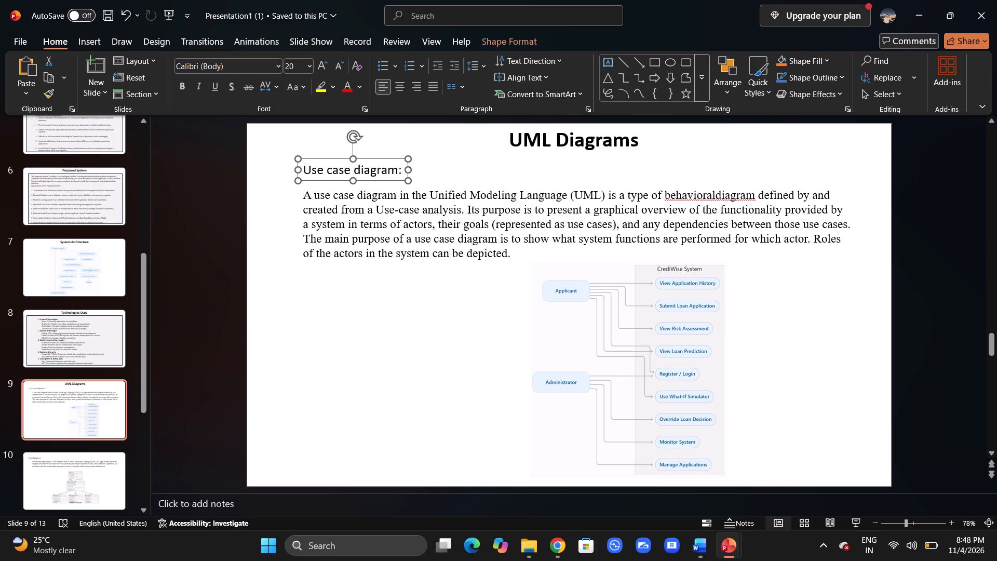
Make the "Use case diagram:" subheading on slide 9 bold, including its colon.
{"action": "left_click_drag", "start_coordinate": [399, 170], "coordinate": [315, 172]}
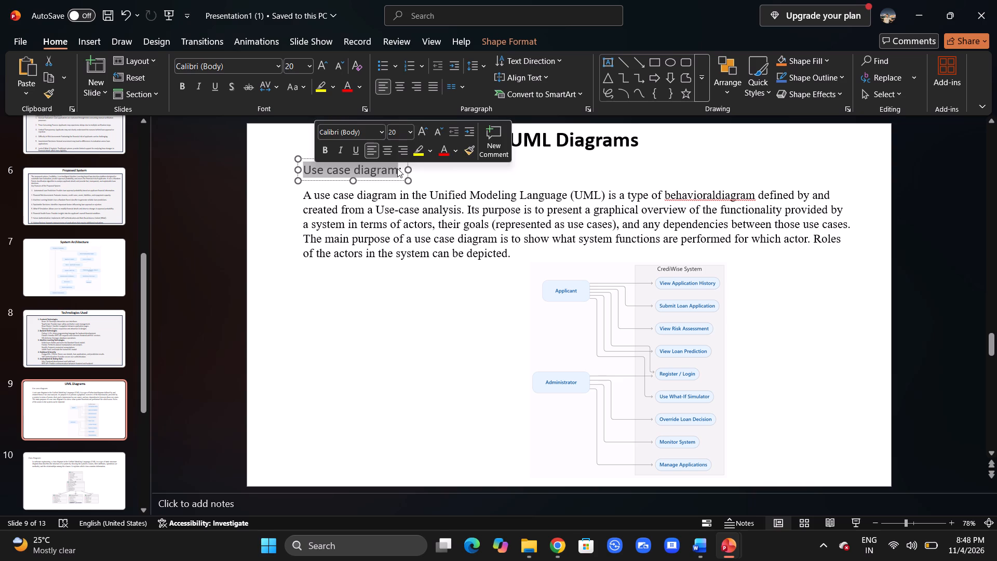
{"action": "left_click", "coordinate": [397, 168]}
{"action": "left_click", "coordinate": [399, 169]}
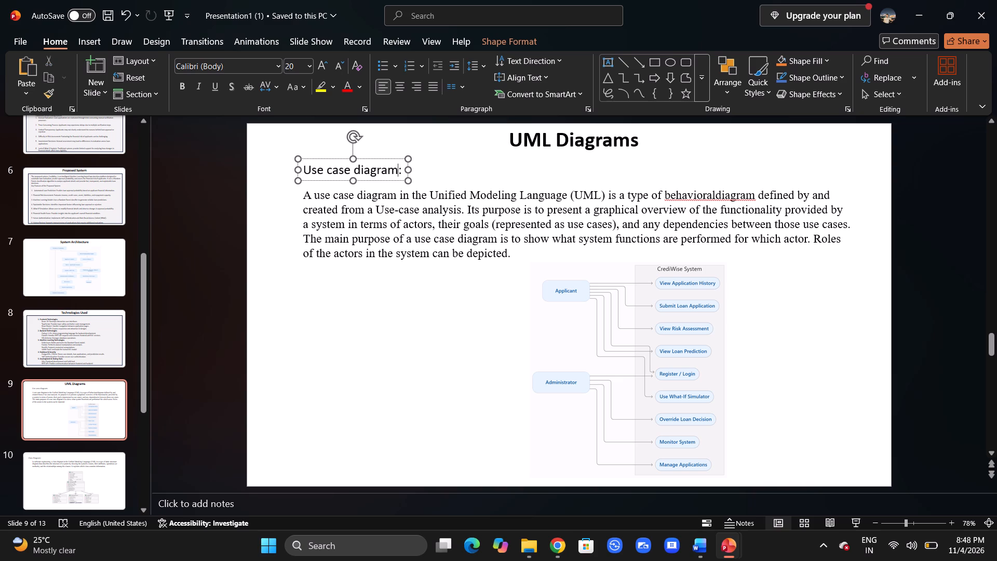
{"action": "key", "text": "Right"}
{"action": "left_click_drag", "start_coordinate": [399, 169], "coordinate": [390, 169]}
{"action": "left_click_drag", "start_coordinate": [390, 169], "coordinate": [311, 171]}
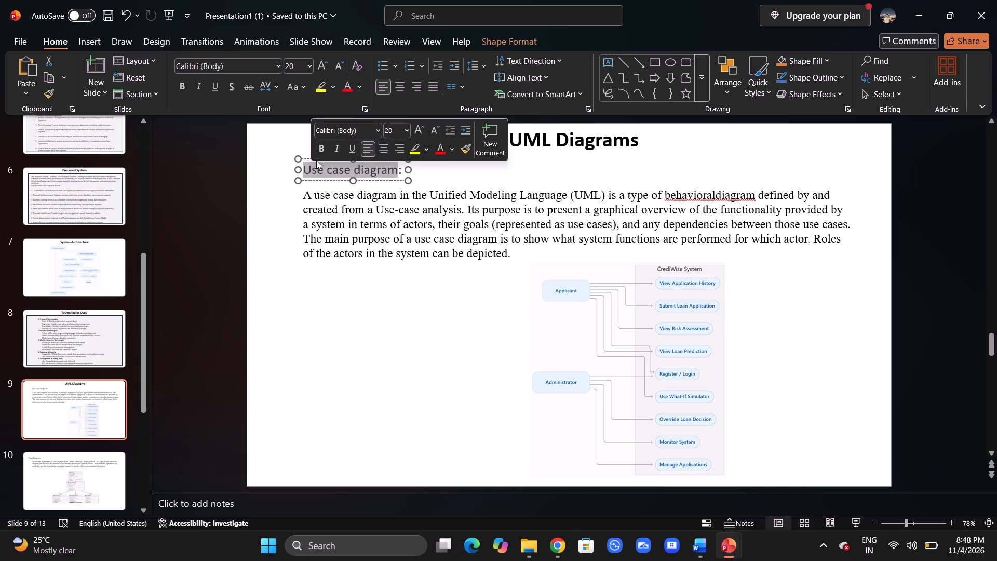
{"action": "left_click", "coordinate": [318, 155]}
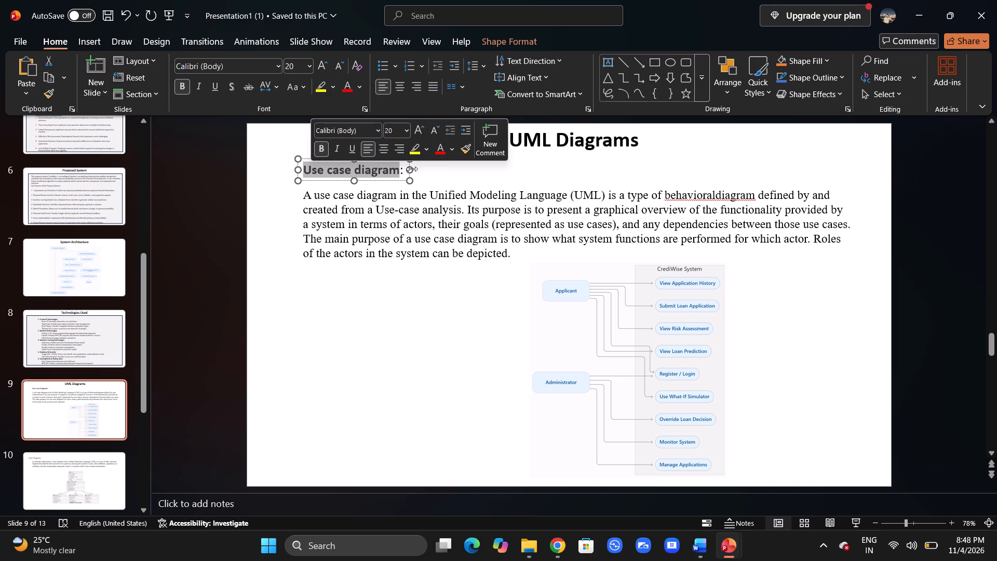
{"action": "left_click", "coordinate": [397, 173]}
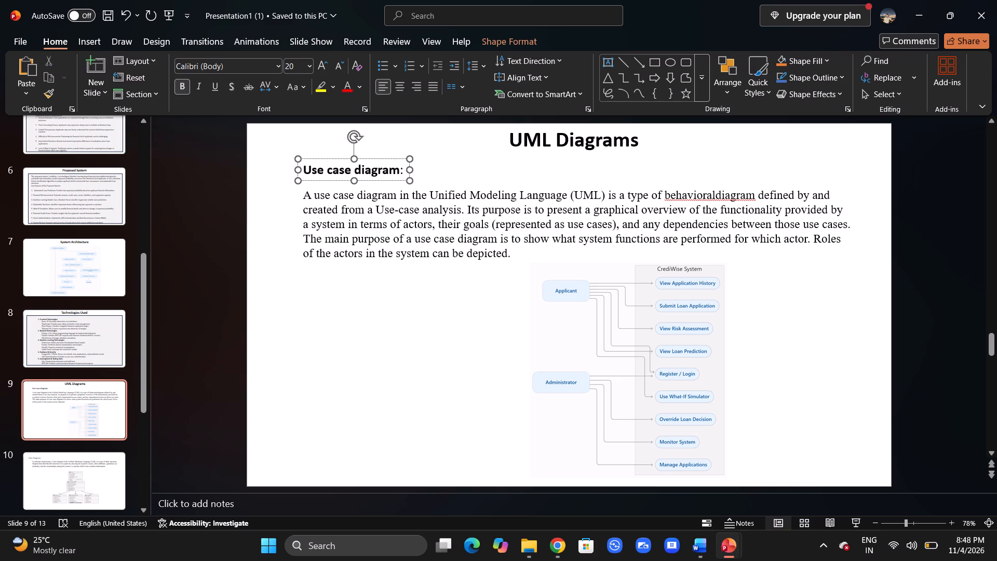
{"action": "left_click", "coordinate": [402, 172]}
{"action": "left_click", "coordinate": [408, 152]}
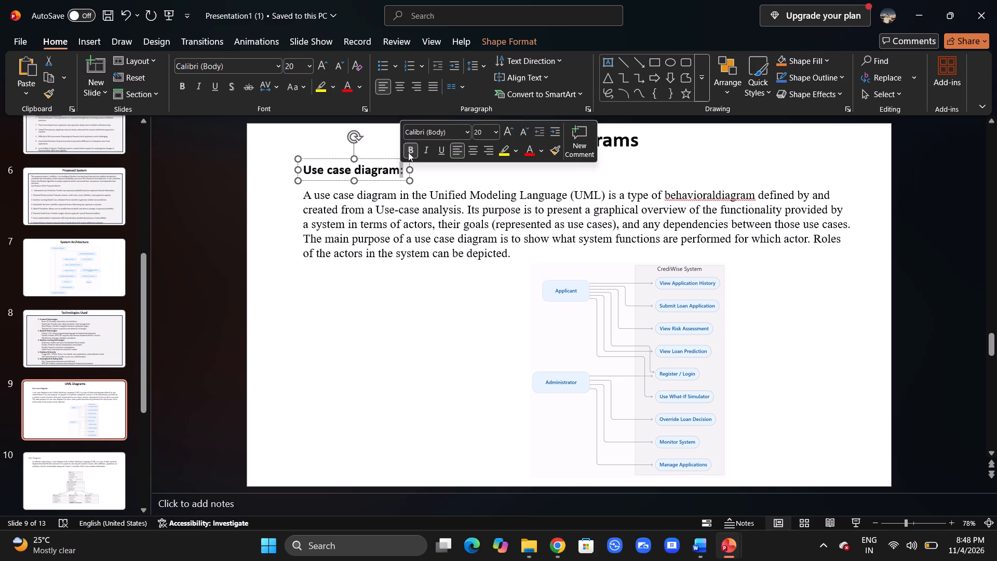
{"action": "left_click", "coordinate": [392, 264]}
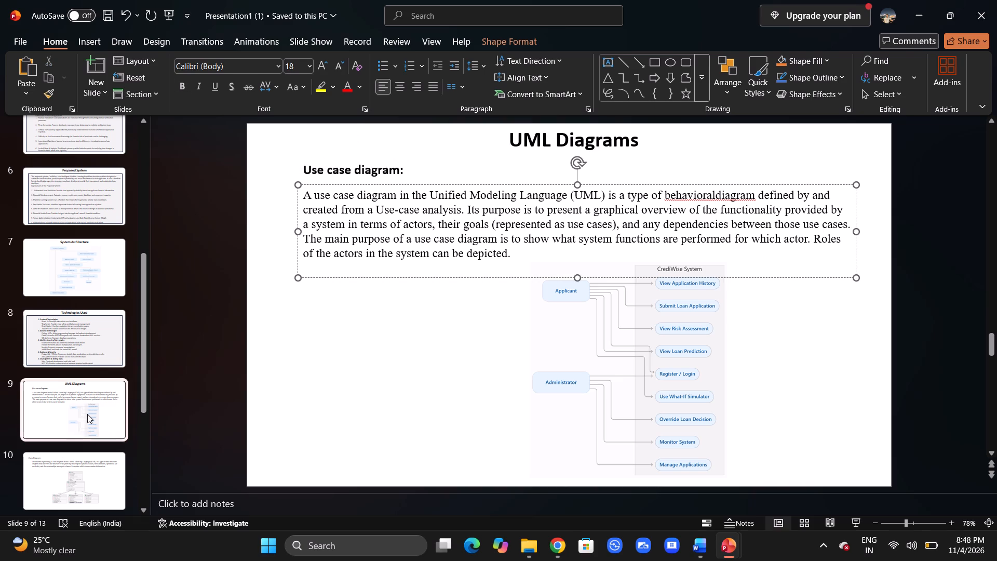
Make the "Class Diagram:" subheading on slide 10 bold, including its colon.
{"action": "scroll", "coordinate": [84, 422], "scroll_direction": "down", "scroll_amount": 1}
{"action": "left_click", "coordinate": [86, 354]}
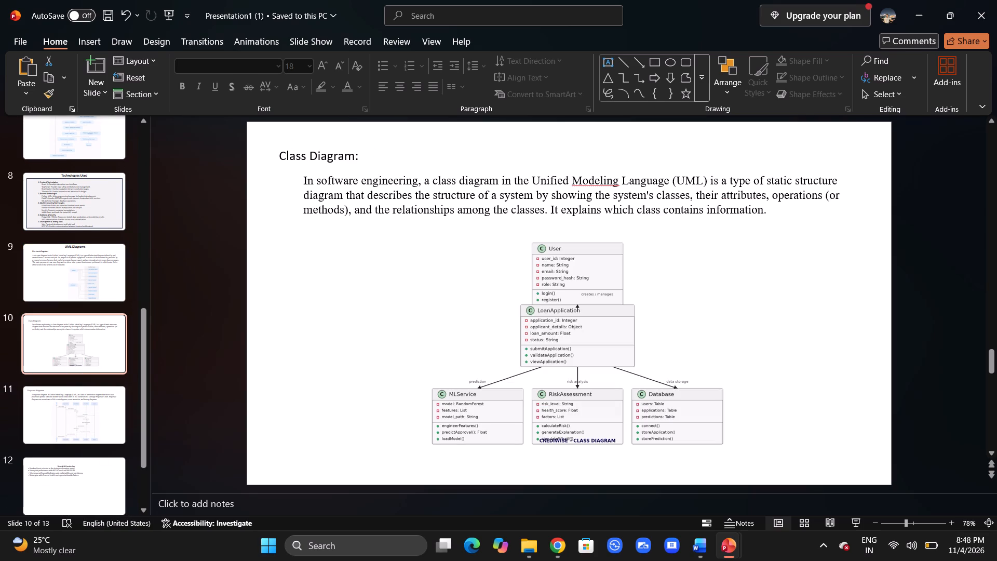
{"action": "left_click", "coordinate": [363, 154]}
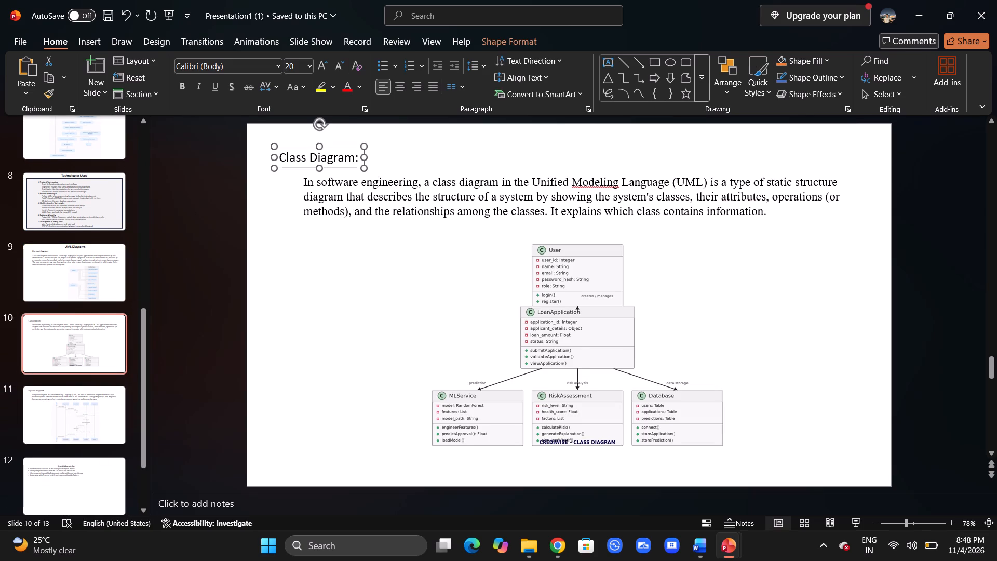
{"action": "left_click_drag", "start_coordinate": [356, 156], "coordinate": [305, 158]}
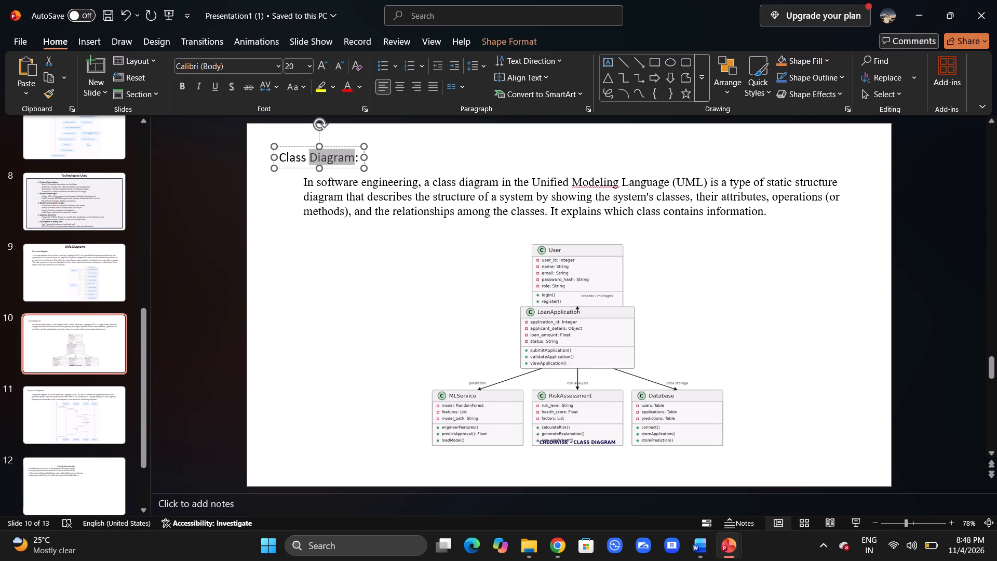
{"action": "left_click_drag", "start_coordinate": [305, 158], "coordinate": [286, 158]}
{"action": "left_click", "coordinate": [297, 133]}
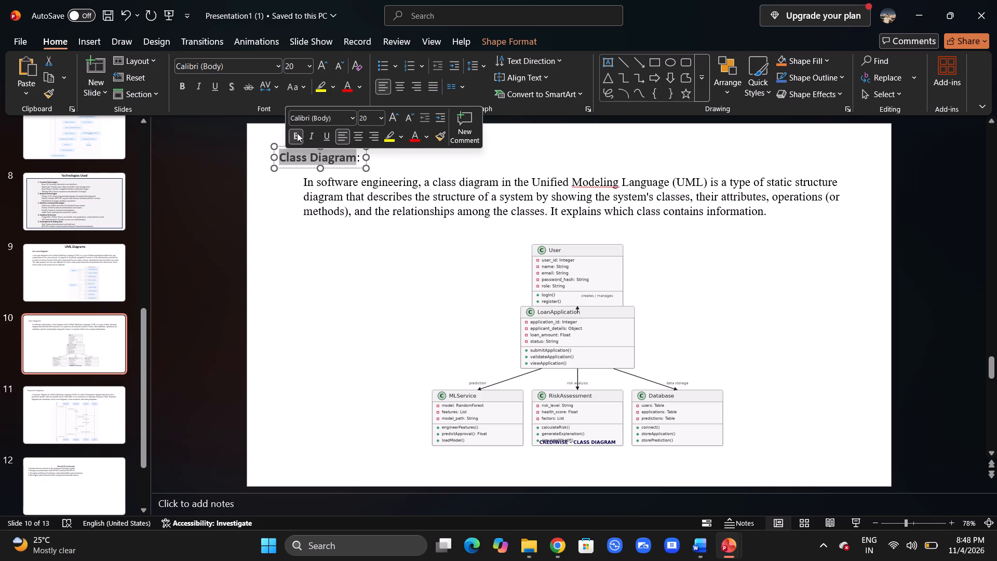
{"action": "left_click", "coordinate": [357, 158]}
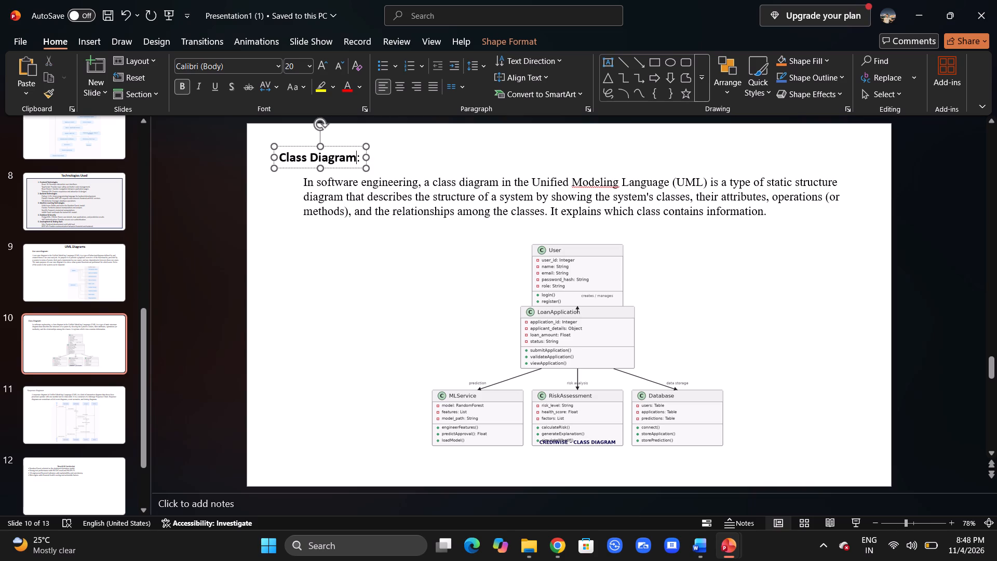
{"action": "left_click", "coordinate": [359, 158]}
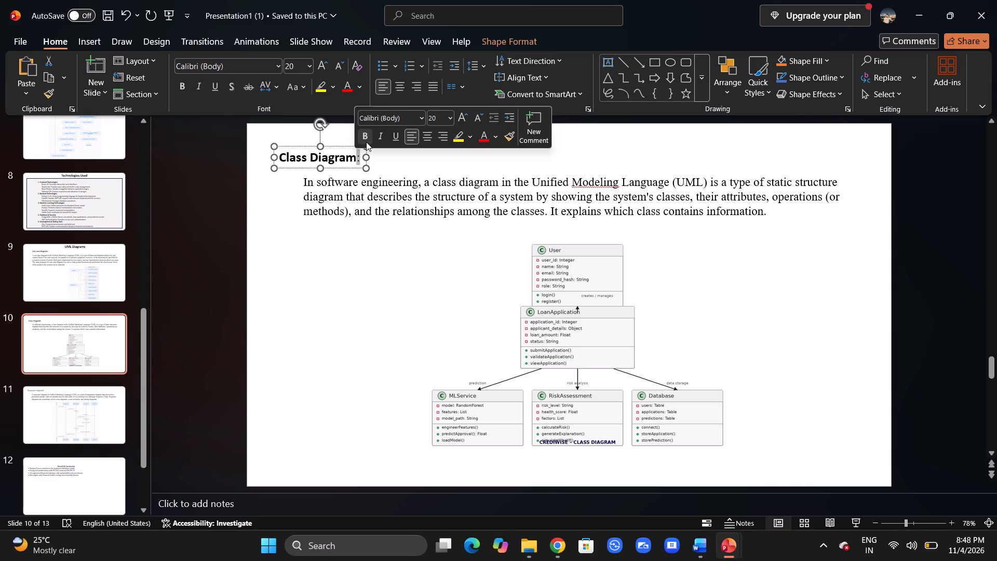
{"action": "left_click", "coordinate": [366, 142]}
Move the "Class Diagram:" subheading on slide 10 so it lines up with the left edge of the paragraph below it.
{"action": "left_click_drag", "start_coordinate": [356, 169], "coordinate": [376, 169]}
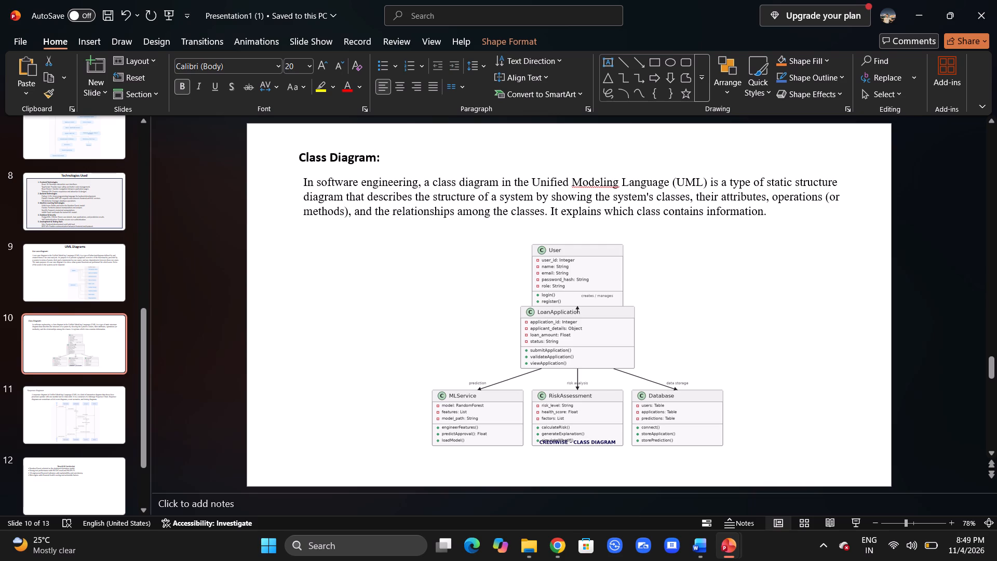
{"action": "left_click_drag", "start_coordinate": [376, 169], "coordinate": [379, 170]}
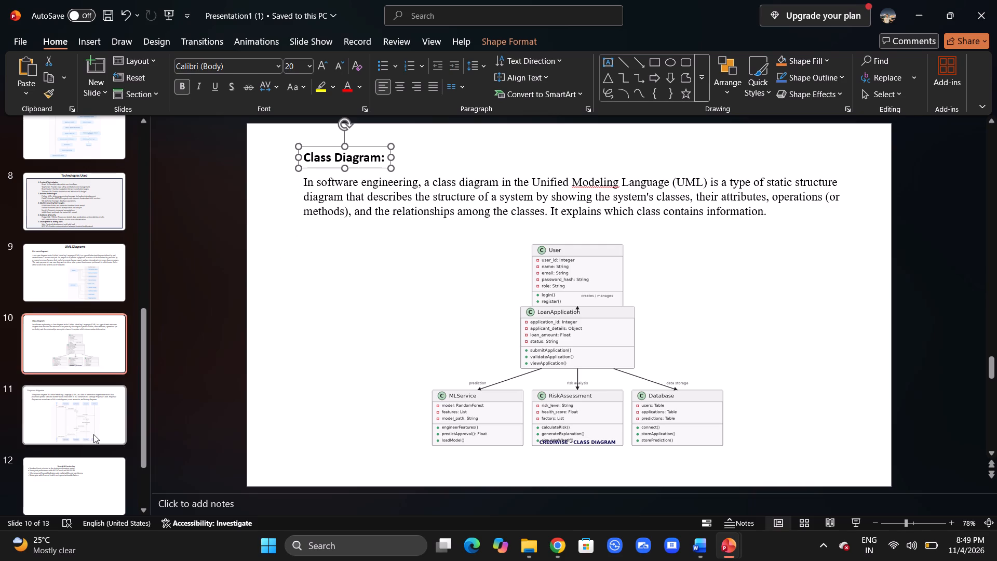
Move the "Sequence diagram:" subheading on slide 11 so it lines up with the left edge of the paragraph below it.
{"action": "left_click", "coordinate": [93, 434]}
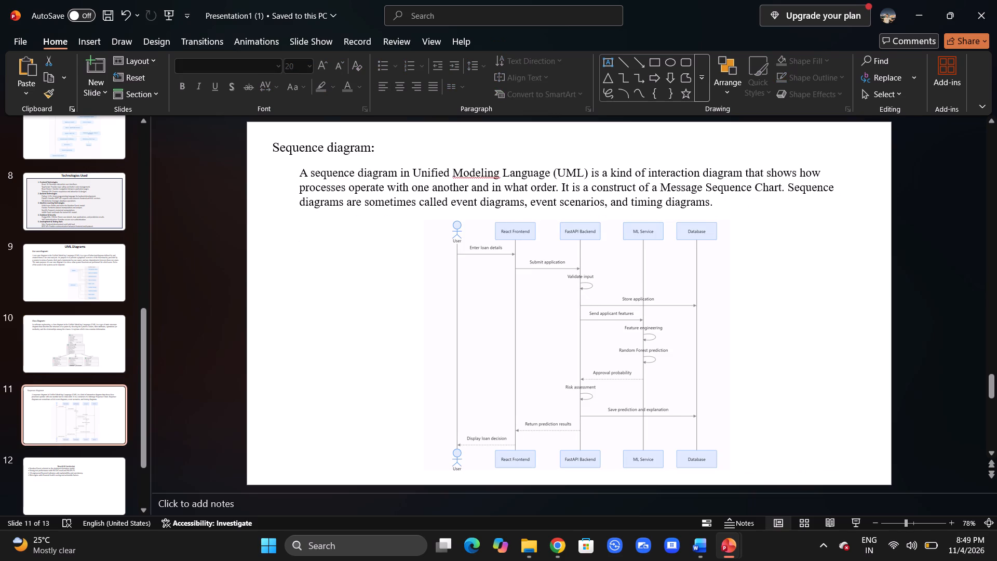
{"action": "left_click", "coordinate": [304, 148]}
{"action": "left_click_drag", "start_coordinate": [347, 158], "coordinate": [353, 160]}
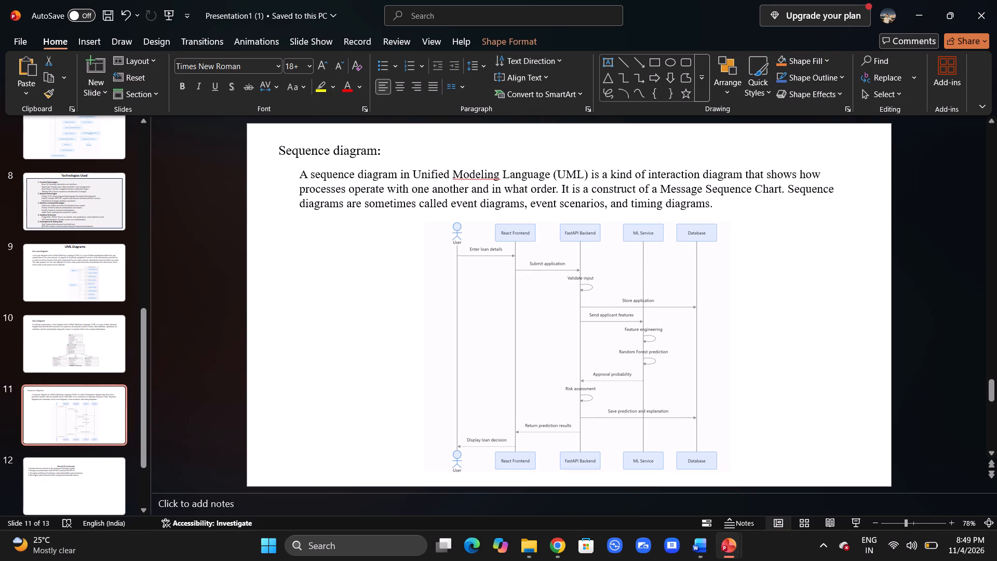
{"action": "left_click_drag", "start_coordinate": [353, 160], "coordinate": [374, 156]}
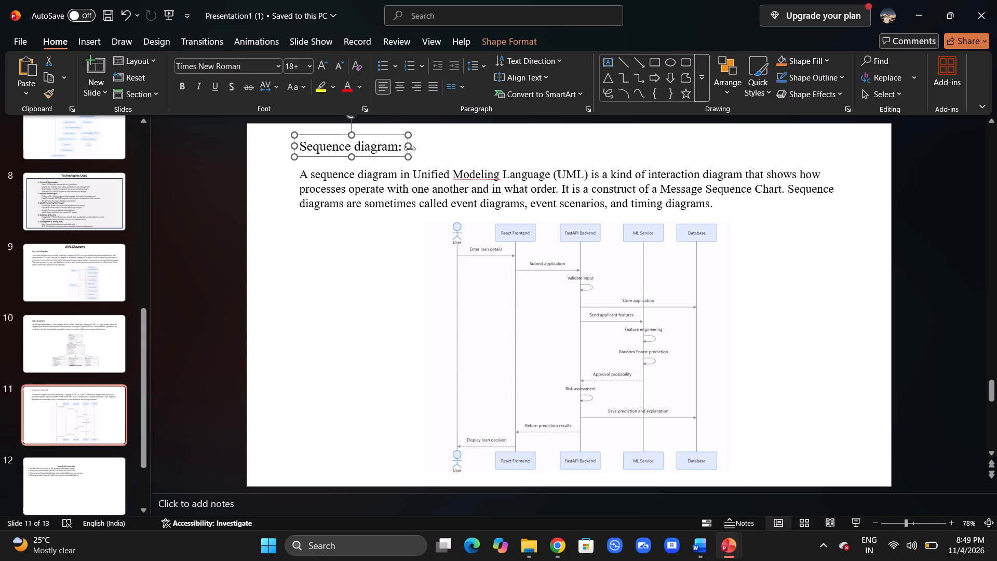
Make the "Sequence diagram:" subheading on slide 11 bold, including its colon.
{"action": "left_click", "coordinate": [402, 148]}
{"action": "left_click_drag", "start_coordinate": [401, 147], "coordinate": [322, 145]}
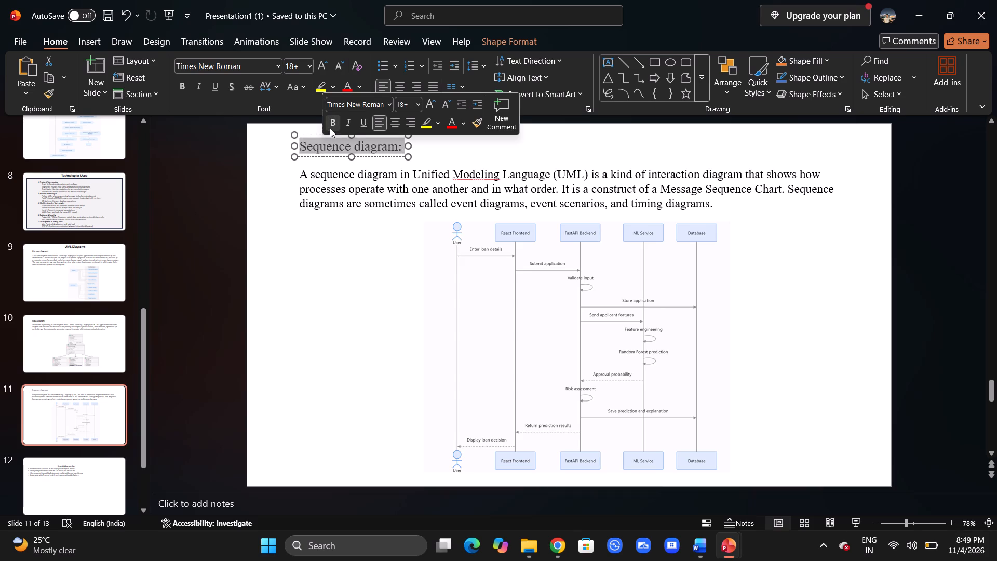
{"action": "left_click", "coordinate": [330, 128]}
{"action": "left_click", "coordinate": [300, 306]}
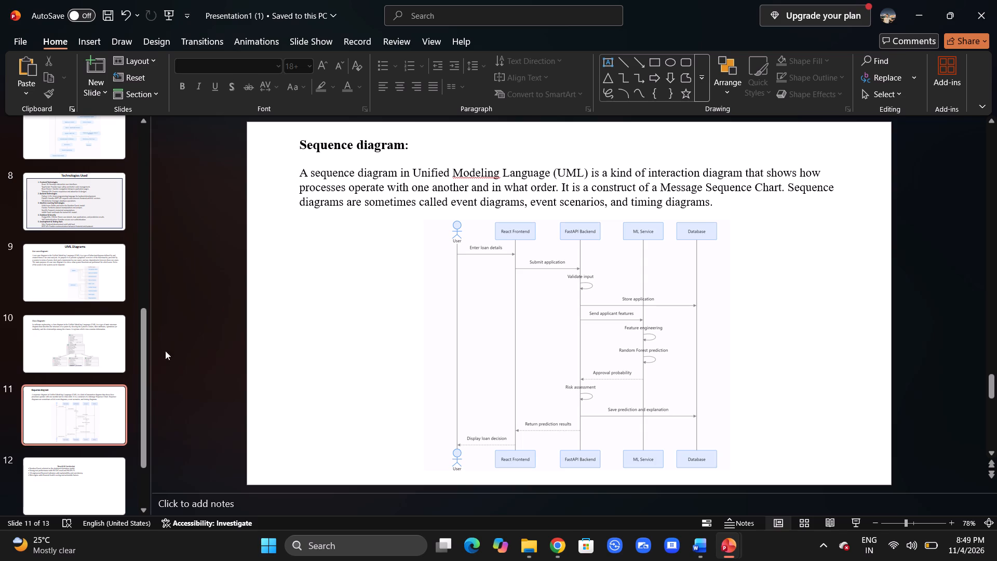
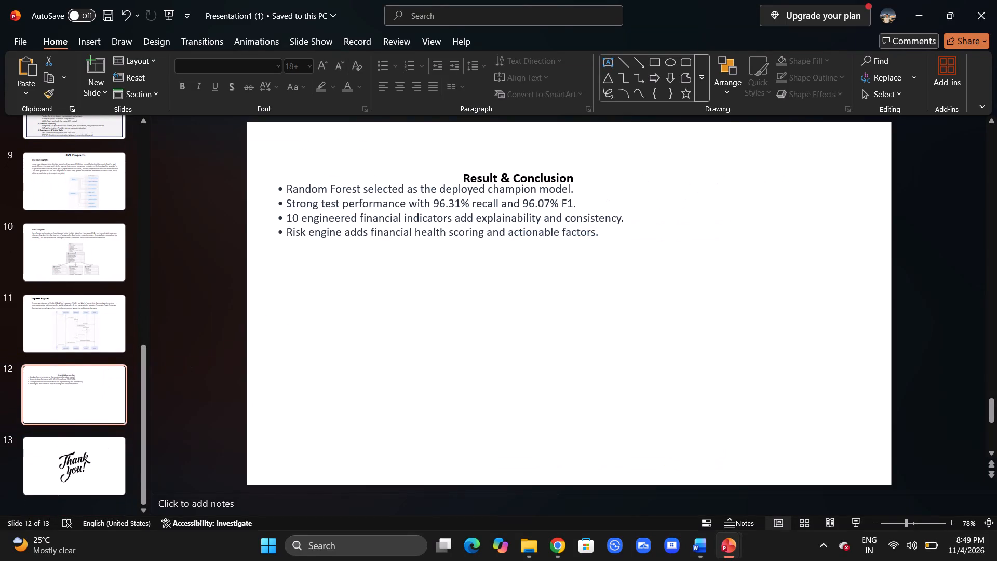
Set the font size of the "Result & Conclusion" heading on slide 12 to 32.
{"action": "left_click", "coordinate": [573, 177]}
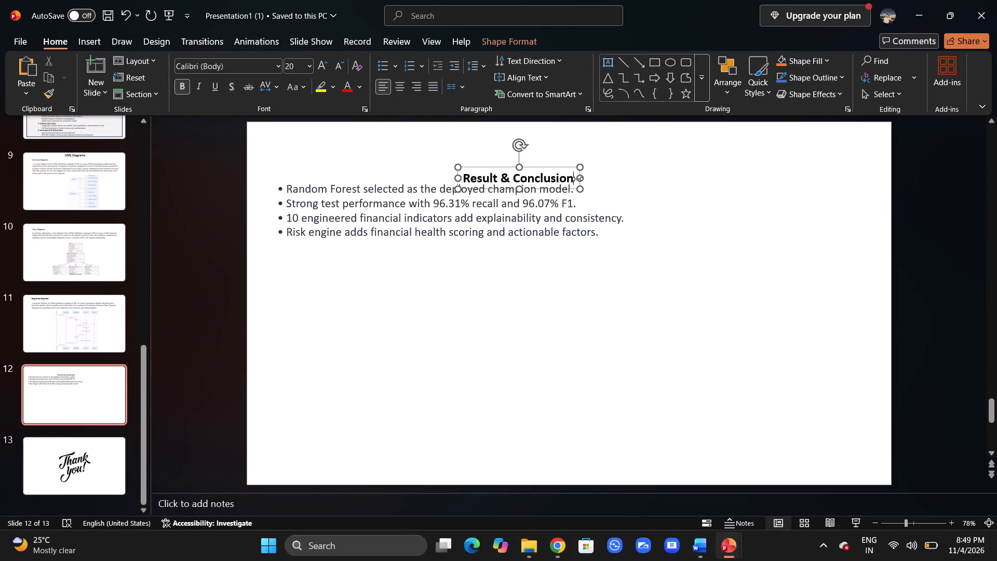
{"action": "left_click_drag", "start_coordinate": [571, 179], "coordinate": [487, 178]}
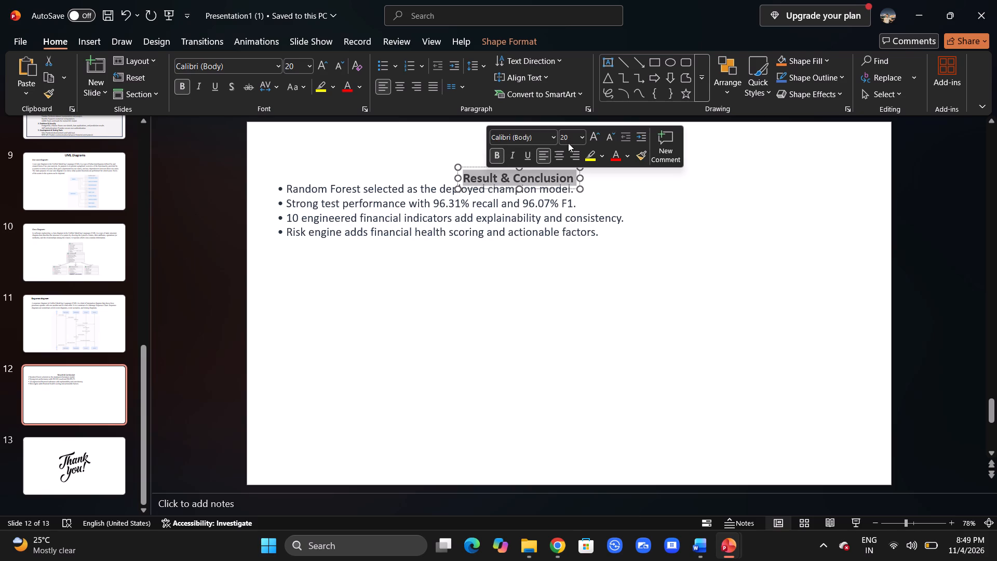
{"action": "left_click", "coordinate": [584, 141]}
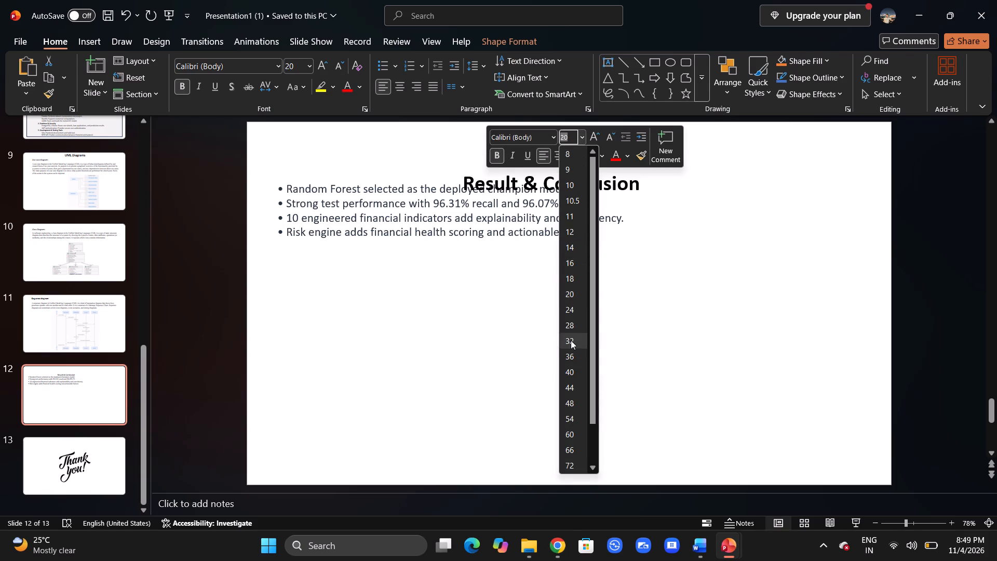
{"action": "left_click", "coordinate": [571, 340]}
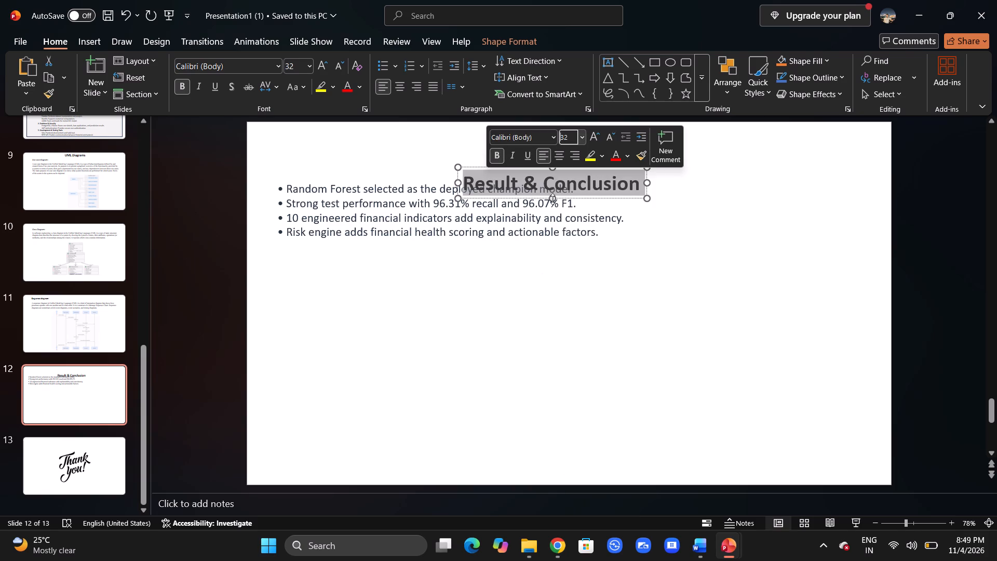
Move the "Result & Conclusion" heading up so it sits clear of the bullet list.
{"action": "left_click_drag", "start_coordinate": [598, 196], "coordinate": [588, 165]}
{"action": "left_click", "coordinate": [640, 296]}
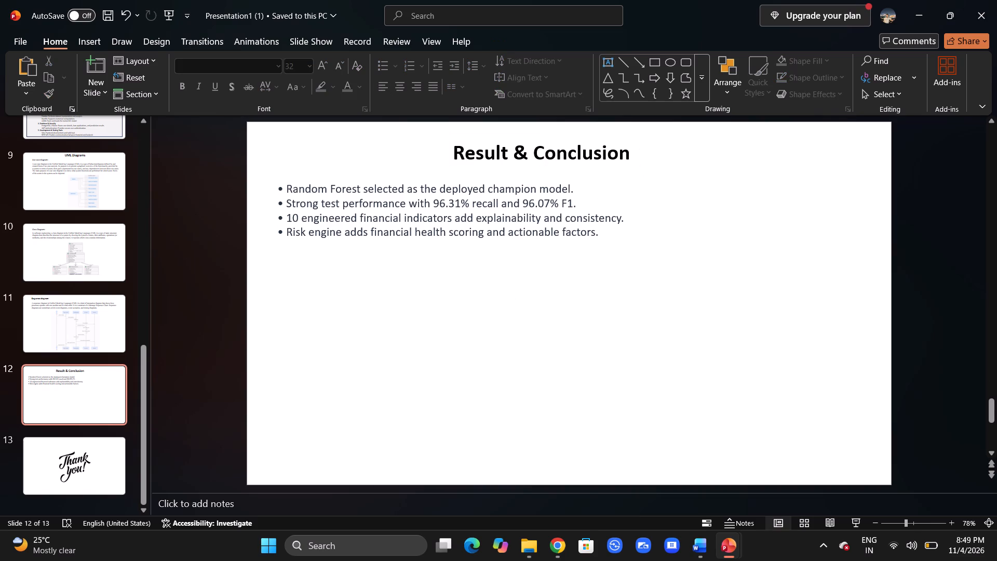
Shift the bullet list on slide 12 slightly inward from the slide's left edge and down below the heading.
{"action": "left_click", "coordinate": [332, 230]}
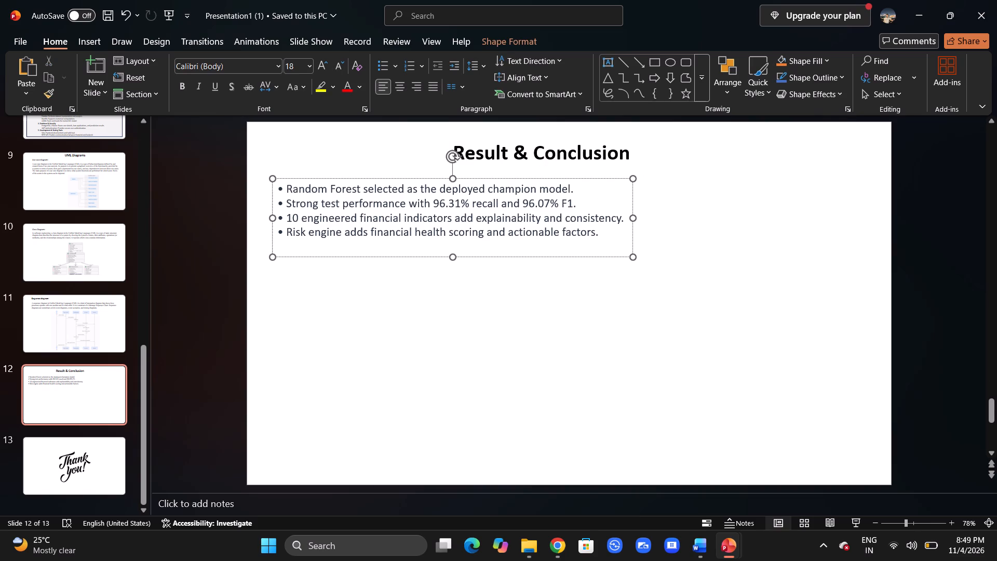
{"action": "left_click_drag", "start_coordinate": [514, 258], "coordinate": [535, 257]}
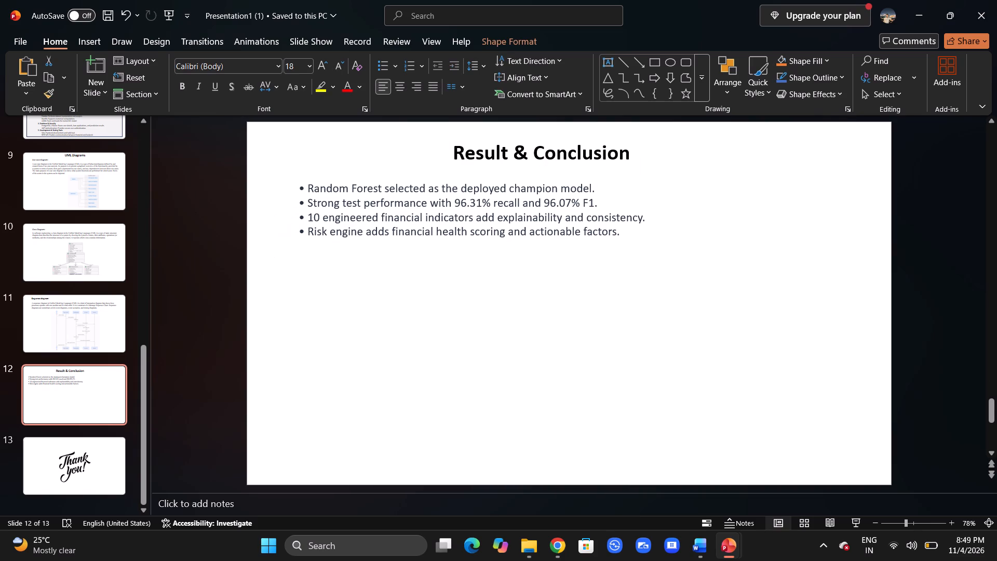
{"action": "left_click_drag", "start_coordinate": [535, 257], "coordinate": [529, 263]}
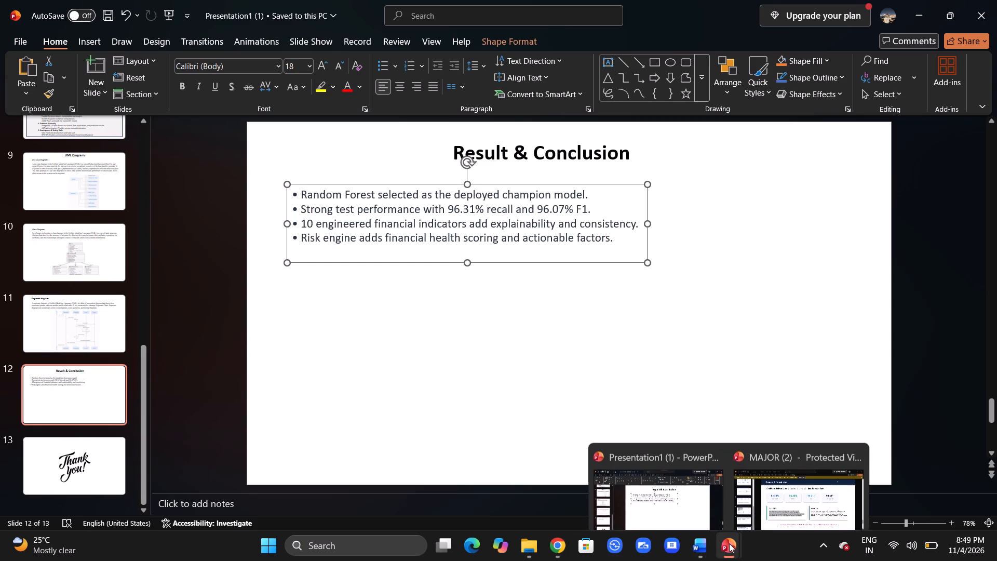
Check the Key Results and Conclusion sections in the MAJOR (2) presentation, and return to Presentation1 (1).
{"action": "left_click", "coordinate": [776, 492]}
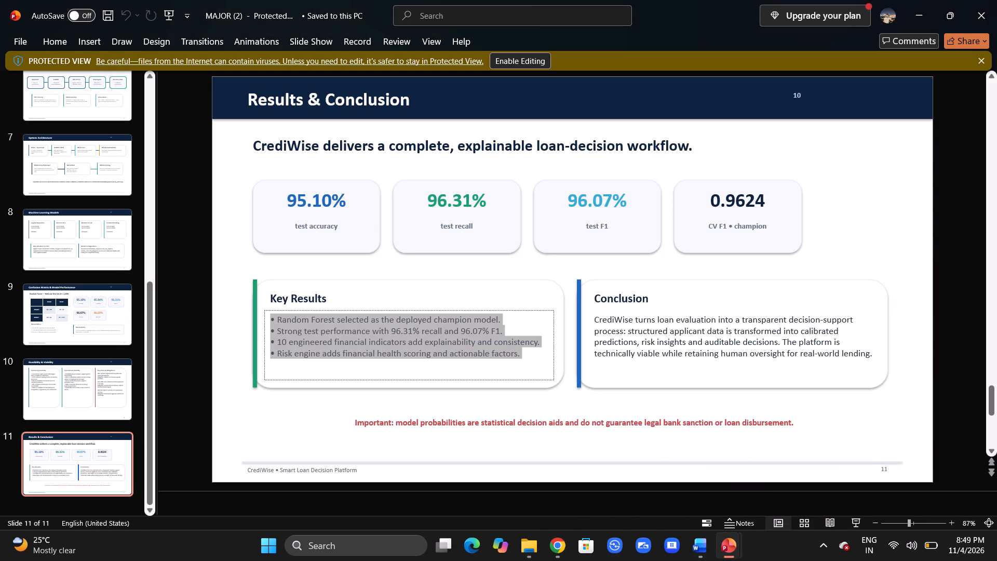
{"action": "left_click", "coordinate": [638, 362]}
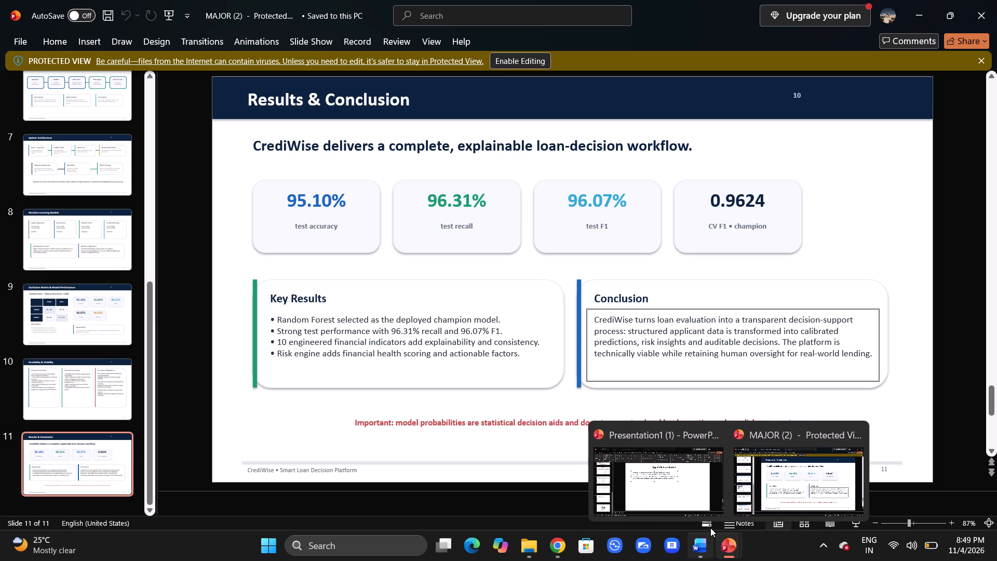
{"action": "left_click", "coordinate": [679, 502]}
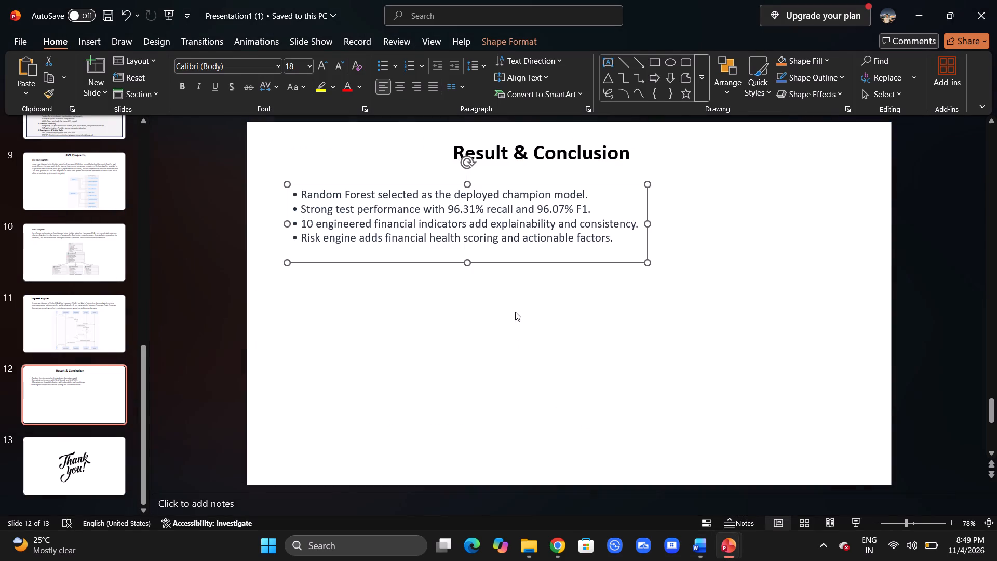
Move the bullet list further down slide 12 to leave room for a subheading under the main heading.
{"action": "left_click_drag", "start_coordinate": [511, 262], "coordinate": [511, 275]}
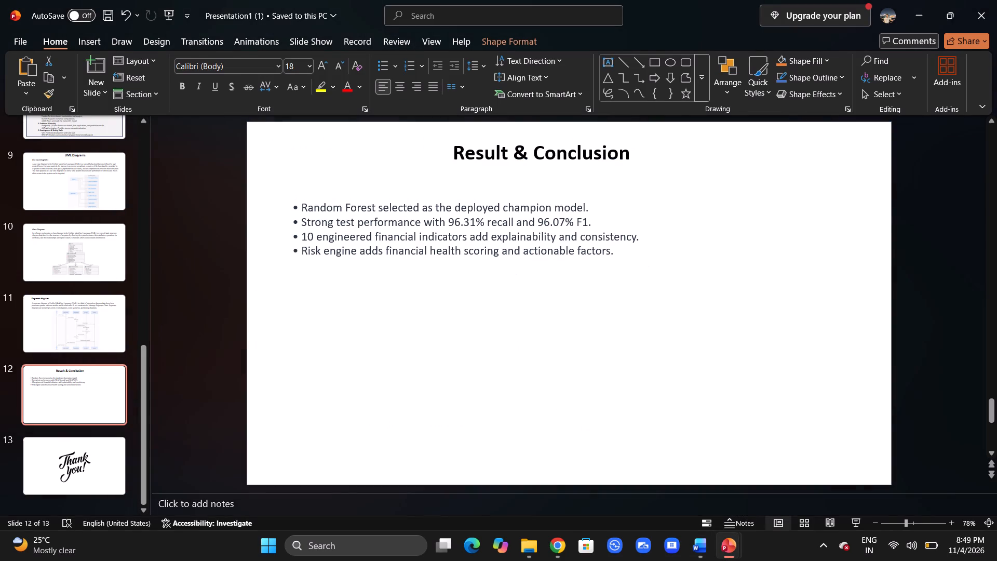
{"action": "left_click_drag", "start_coordinate": [511, 275], "coordinate": [514, 303]}
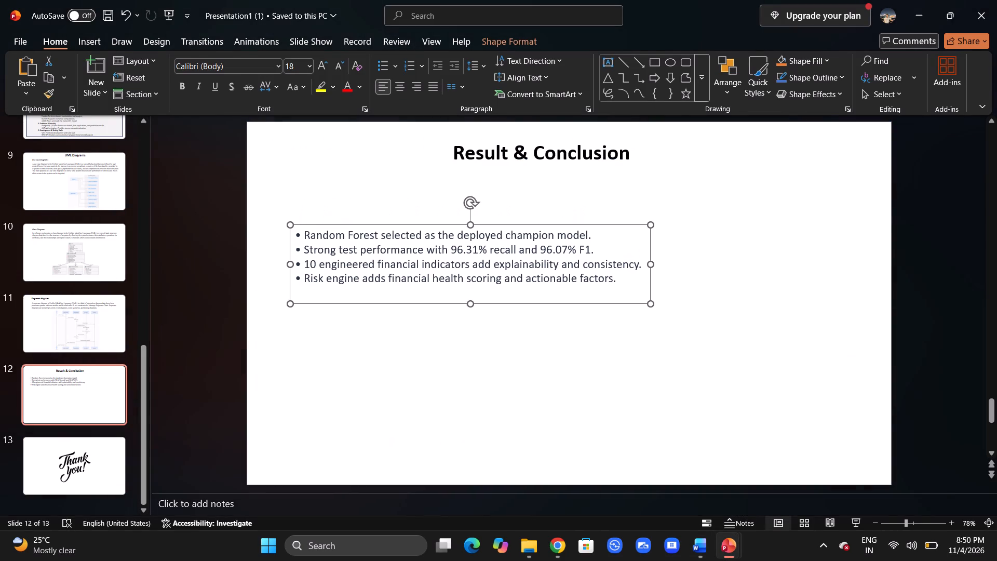
{"action": "left_click", "coordinate": [379, 175]}
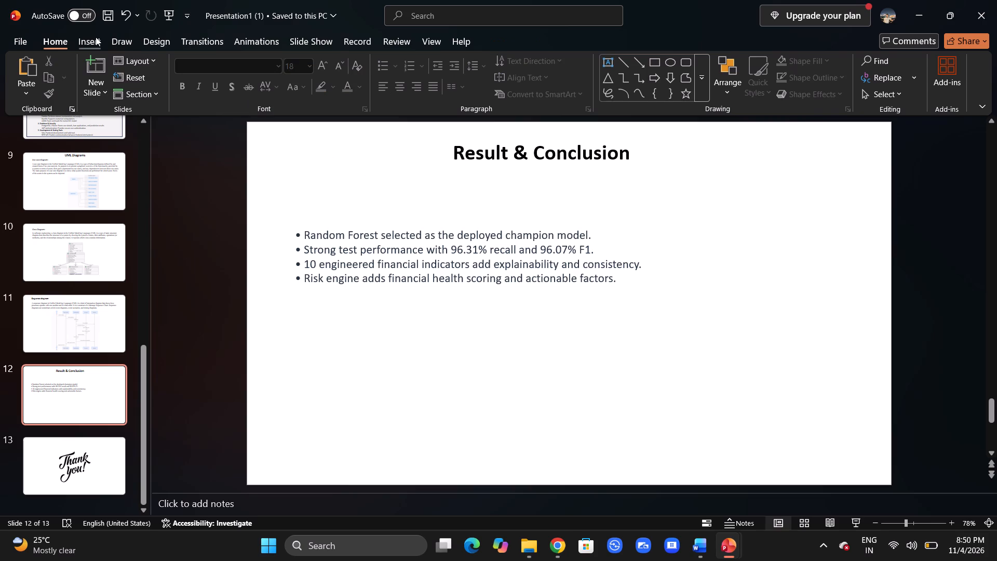
Add a text box with the bold subheading "Key Result:" between the heading and the bullet list.
{"action": "left_click", "coordinate": [96, 37]}
{"action": "left_click", "coordinate": [519, 83]}
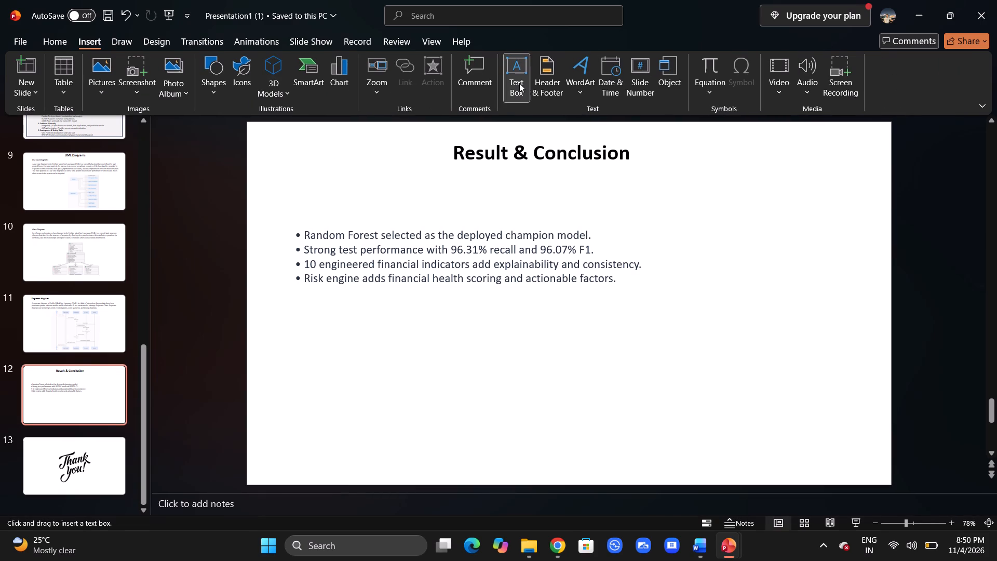
{"action": "left_click", "coordinate": [391, 197]}
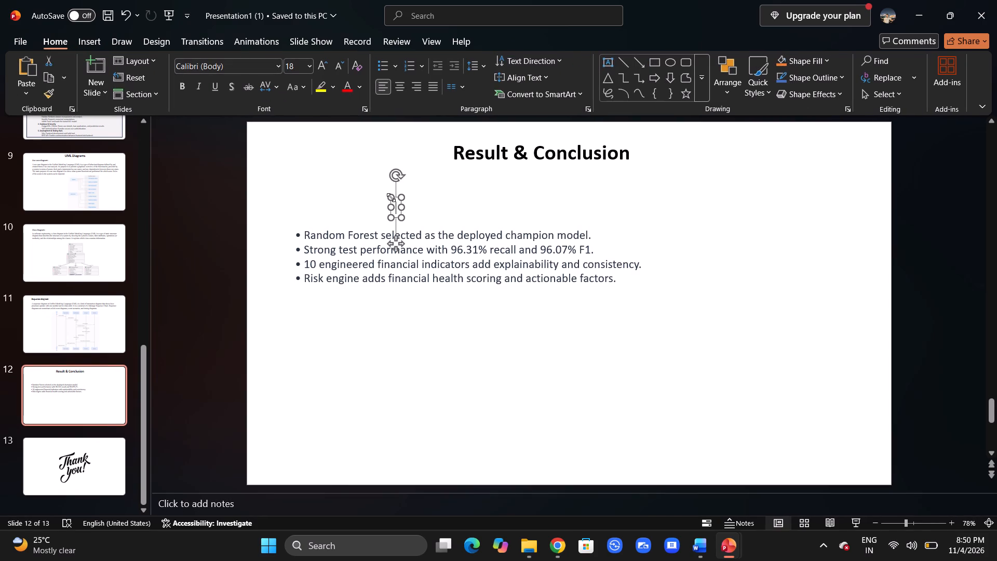
{"action": "type", "text": "key"}
{"action": "key", "text": "space"}
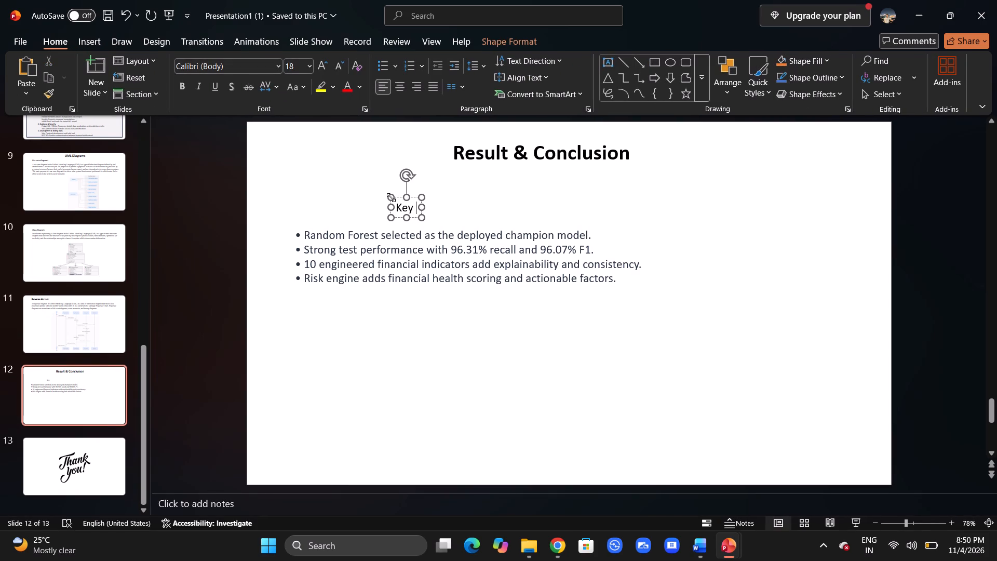
{"action": "type", "text": "Result"}
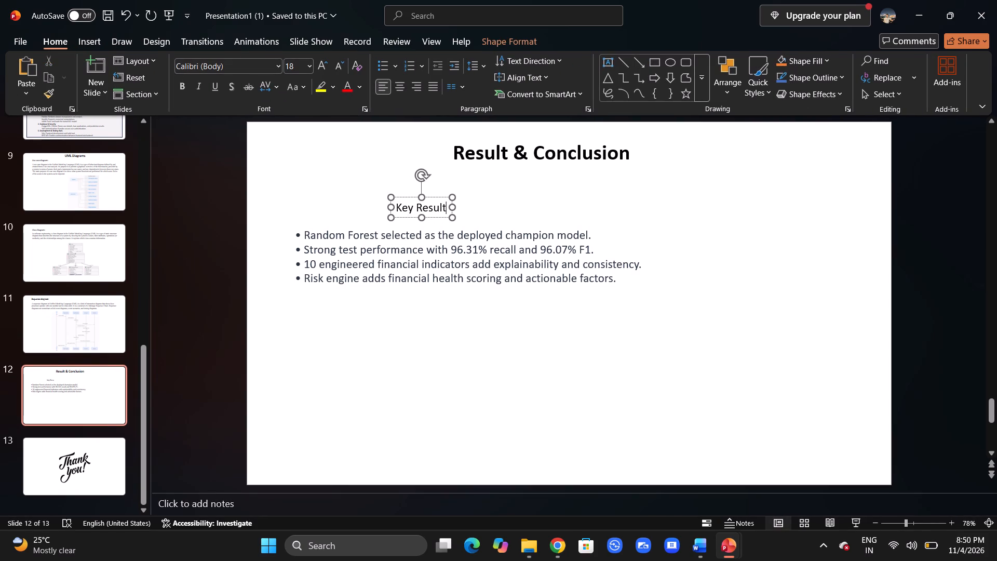
{"action": "key", "text": "shift+colon"}
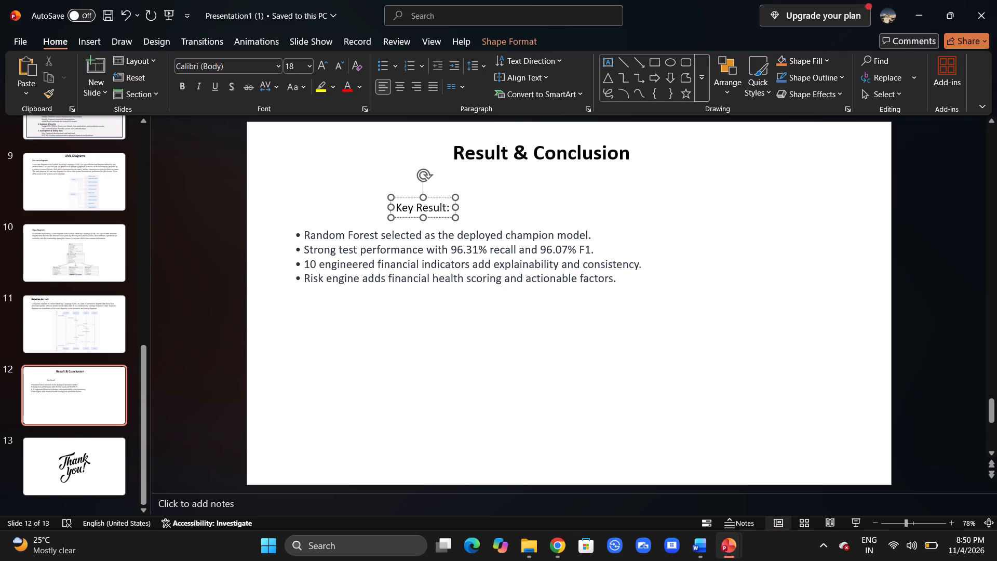
{"action": "left_click_drag", "start_coordinate": [449, 209], "coordinate": [398, 204]}
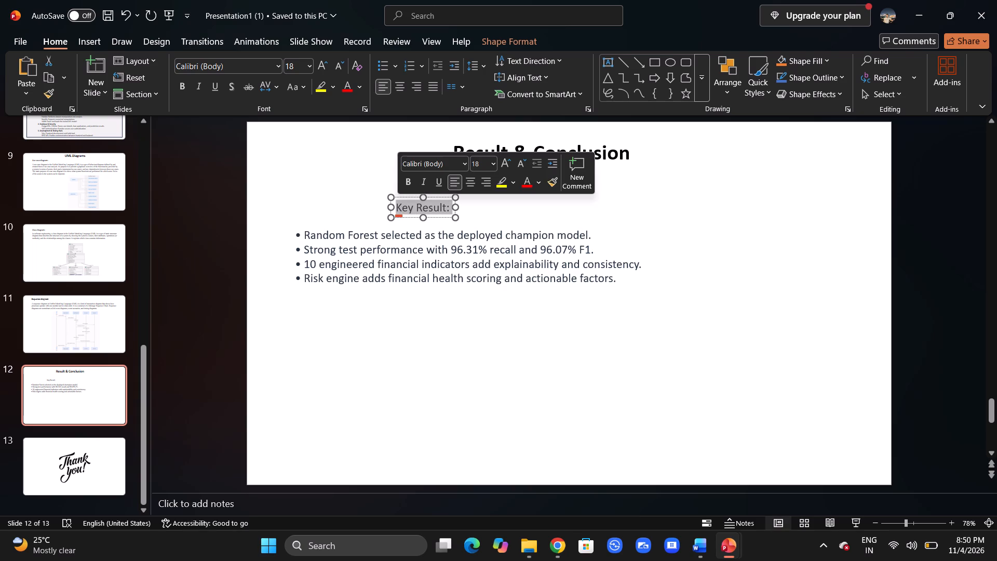
{"action": "left_click", "coordinate": [409, 183]}
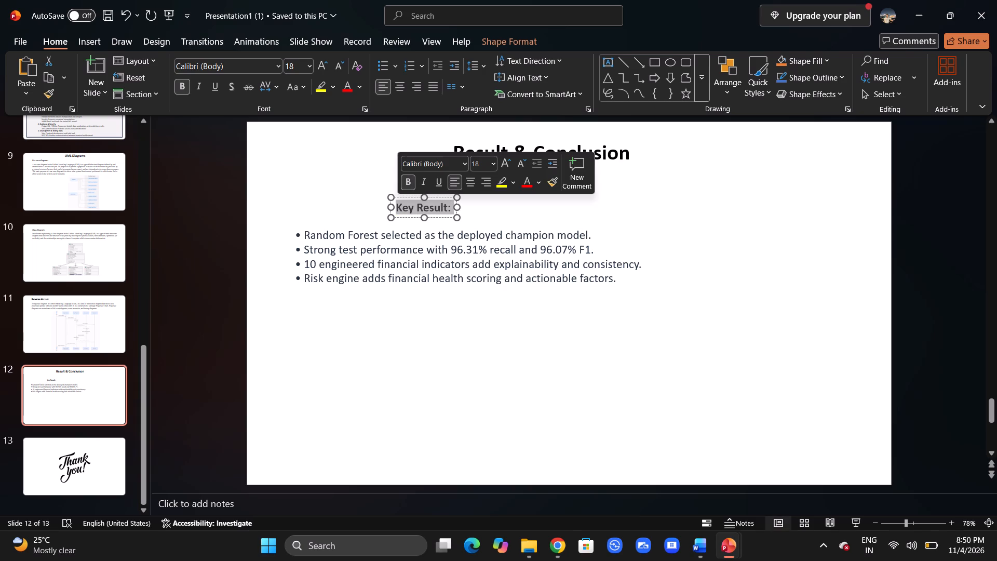
Move the "Key Result:" subheading so it lines up with the left edge of the bullet list.
{"action": "left_click_drag", "start_coordinate": [406, 217], "coordinate": [309, 218]}
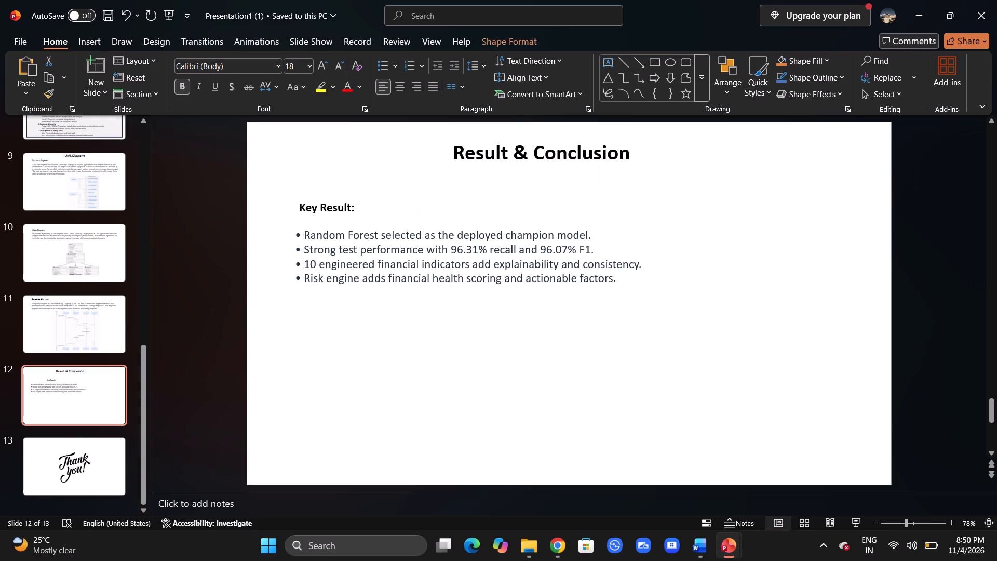
{"action": "left_click_drag", "start_coordinate": [309, 218], "coordinate": [303, 212]}
Move the bullet list up close beneath the "Key Result:" subheading, keeping their left edges aligned.
{"action": "left_click", "coordinate": [342, 260]}
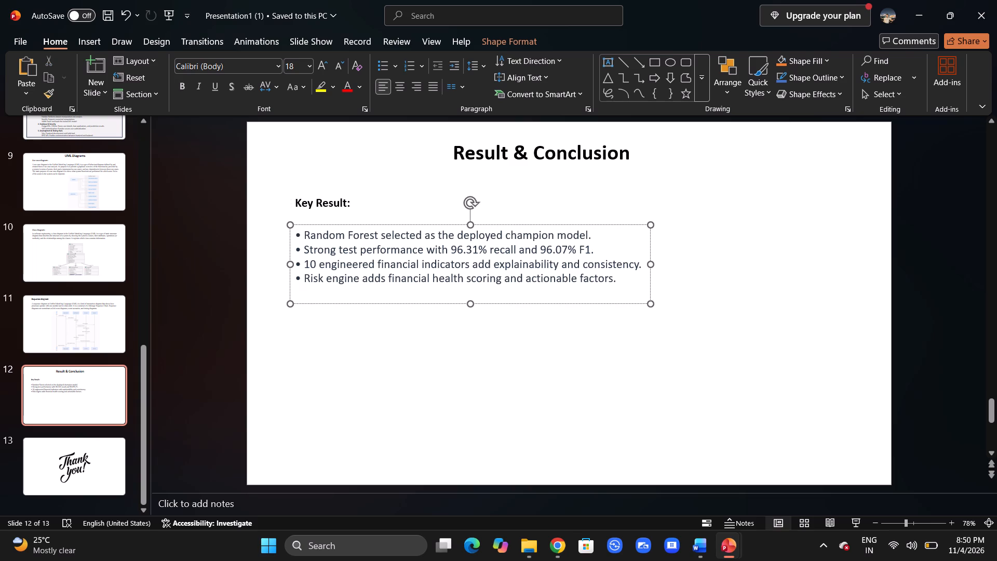
{"action": "left_click_drag", "start_coordinate": [348, 224], "coordinate": [347, 218]}
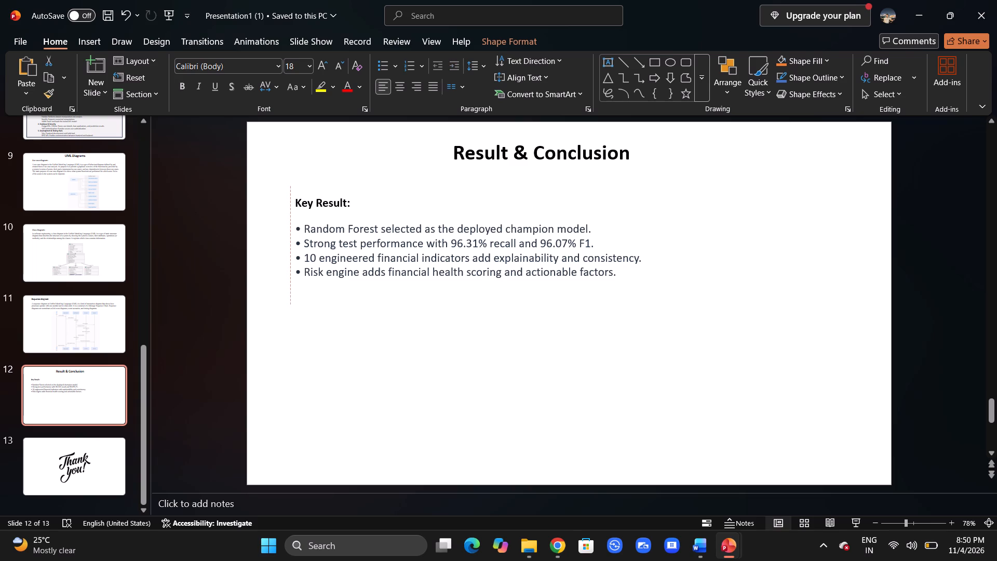
{"action": "left_click_drag", "start_coordinate": [347, 218], "coordinate": [344, 215]}
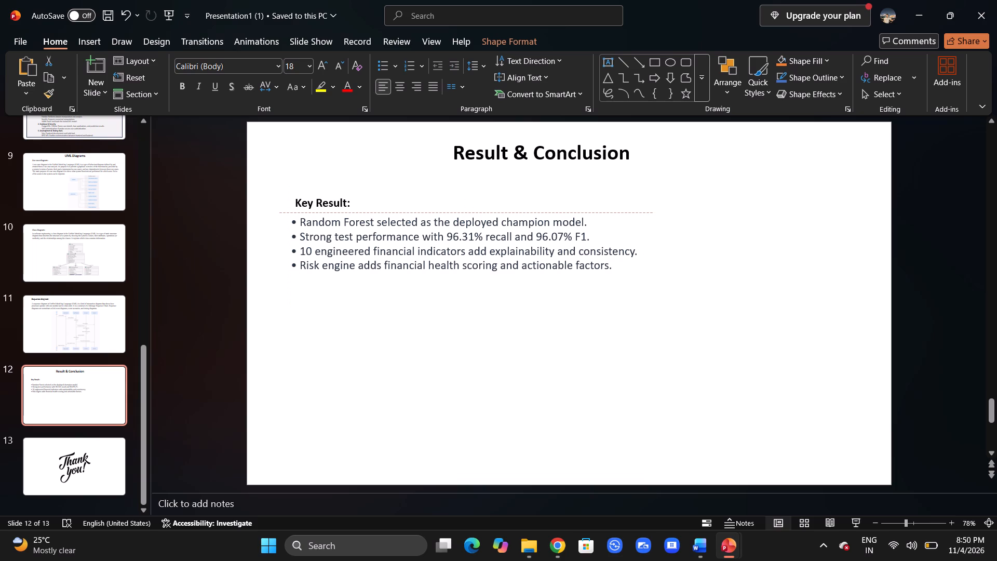
{"action": "left_click_drag", "start_coordinate": [344, 215], "coordinate": [345, 215]}
{"action": "left_click", "coordinate": [426, 384]}
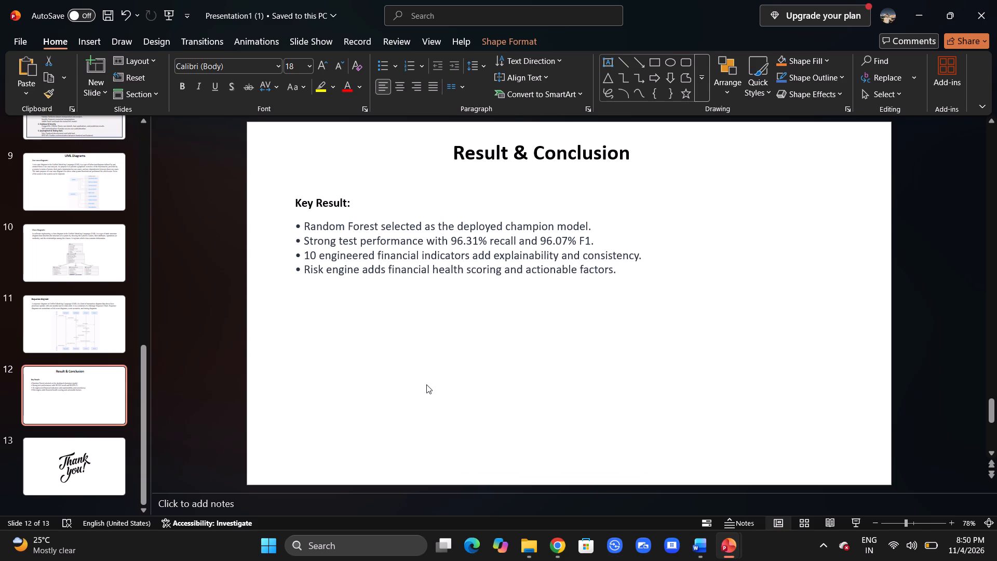
Look at the subheading layout on the Class Diagram slide and return to slide 12.
{"action": "left_click", "coordinate": [52, 244]}
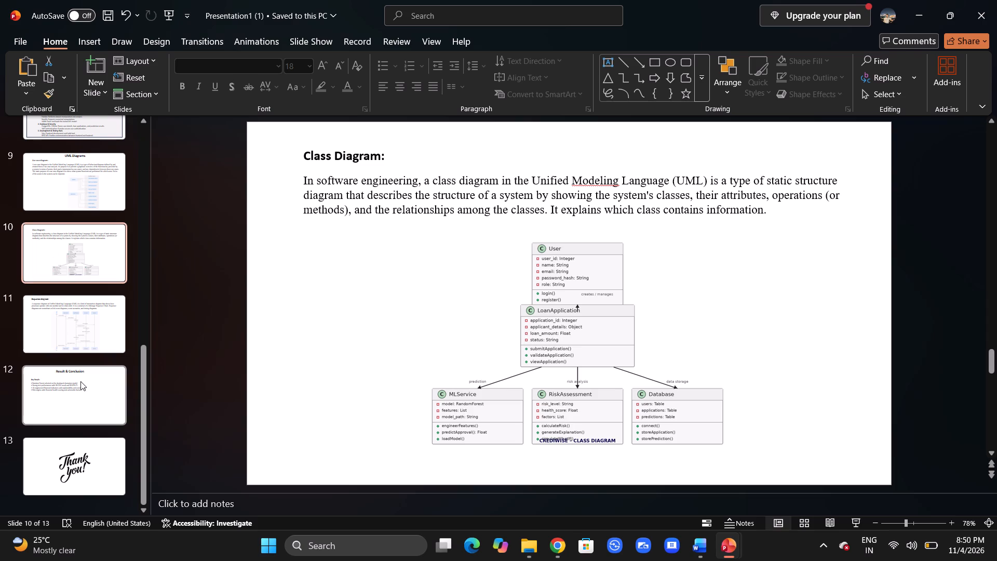
{"action": "left_click", "coordinate": [80, 381]}
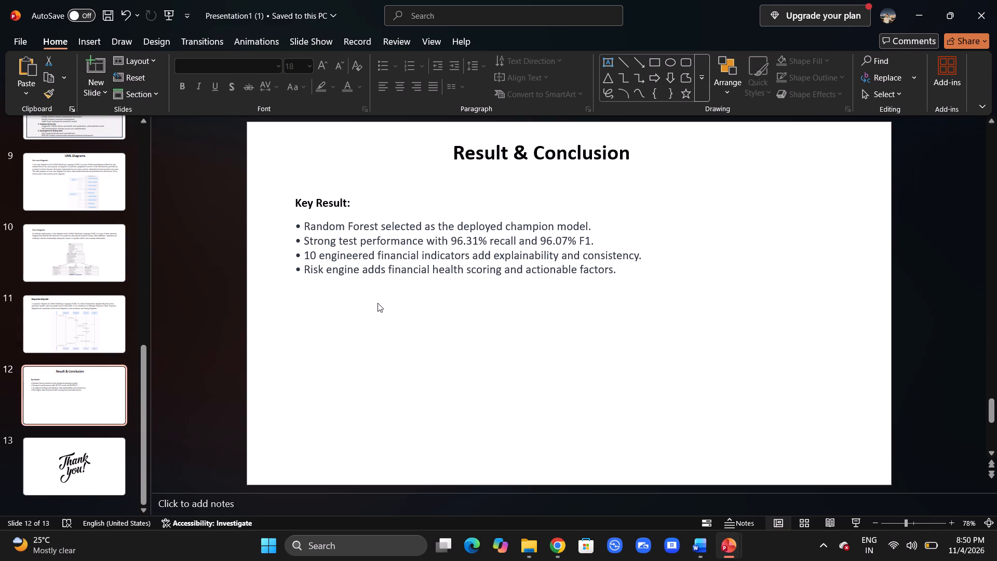
Add a text box with the bold subheading "Conclusion:" below the bullet list on slide 12.
{"action": "left_click", "coordinate": [371, 304]}
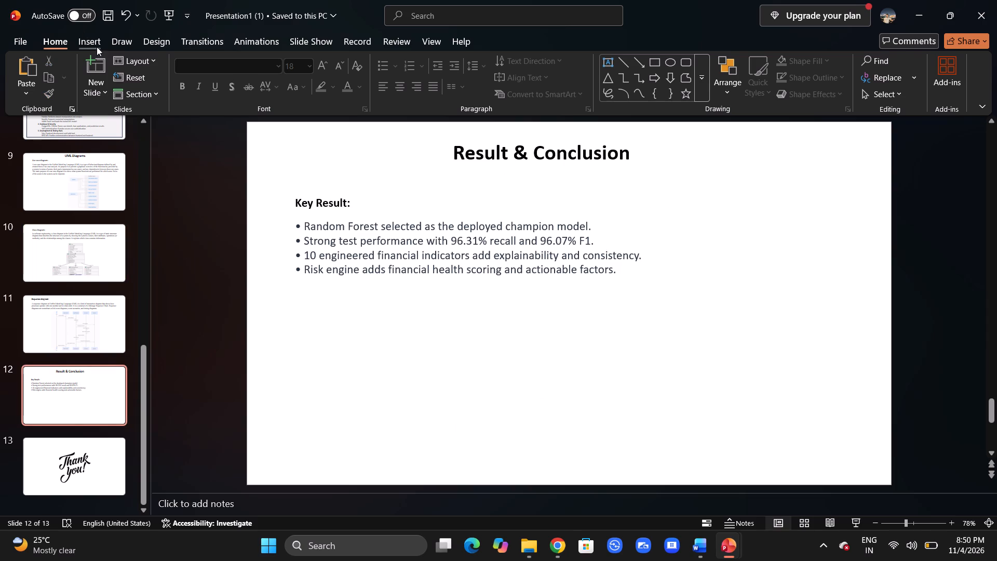
{"action": "left_click", "coordinate": [93, 43]}
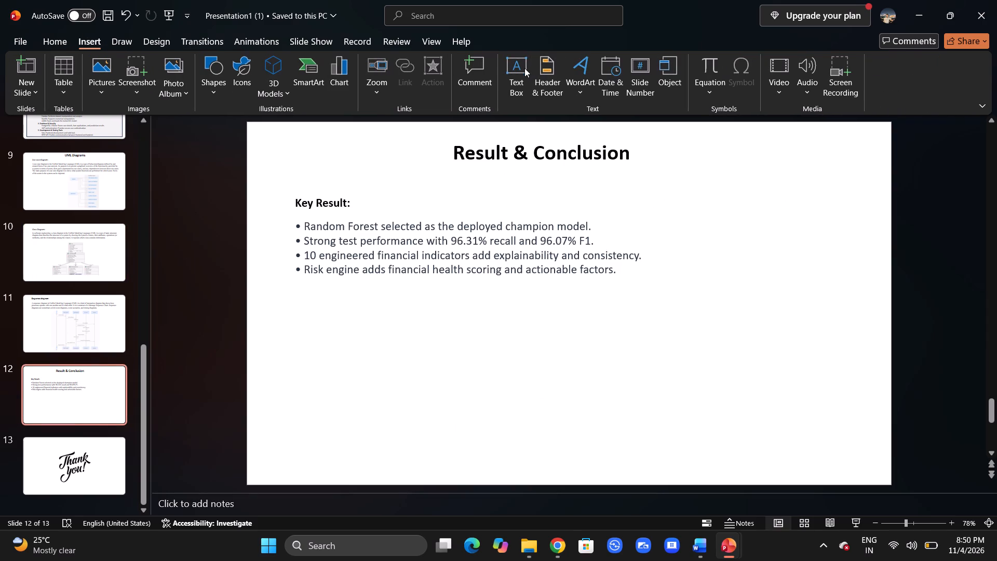
{"action": "left_click", "coordinate": [524, 68]}
{"action": "left_click", "coordinate": [360, 329]}
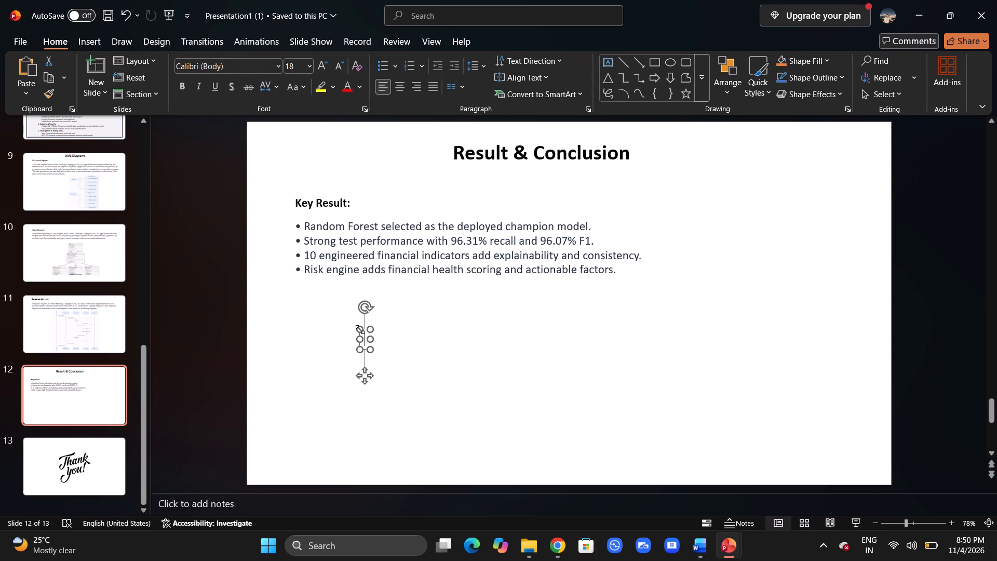
{"action": "type", "text": "Conclusion"}
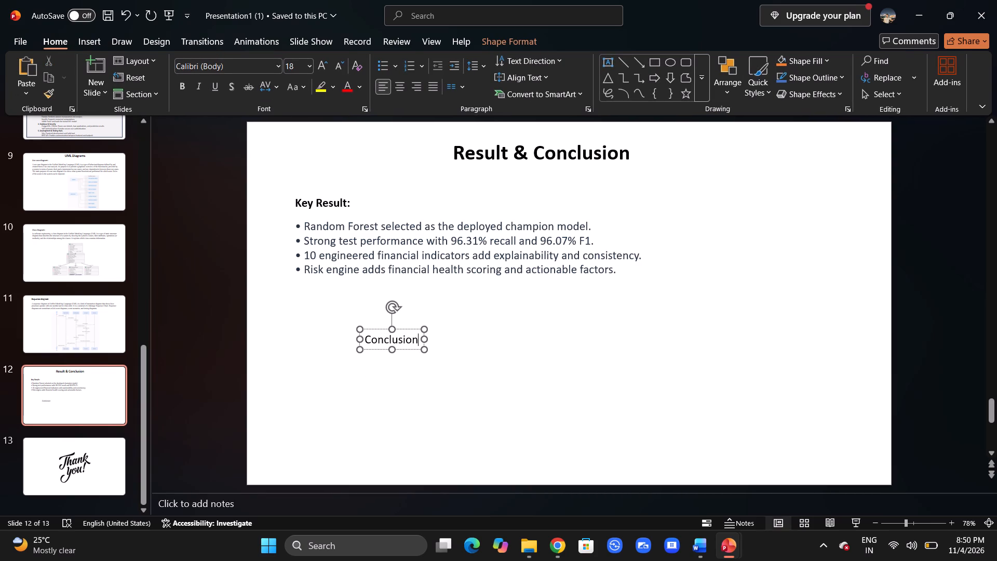
{"action": "key", "text": "shift+colon"}
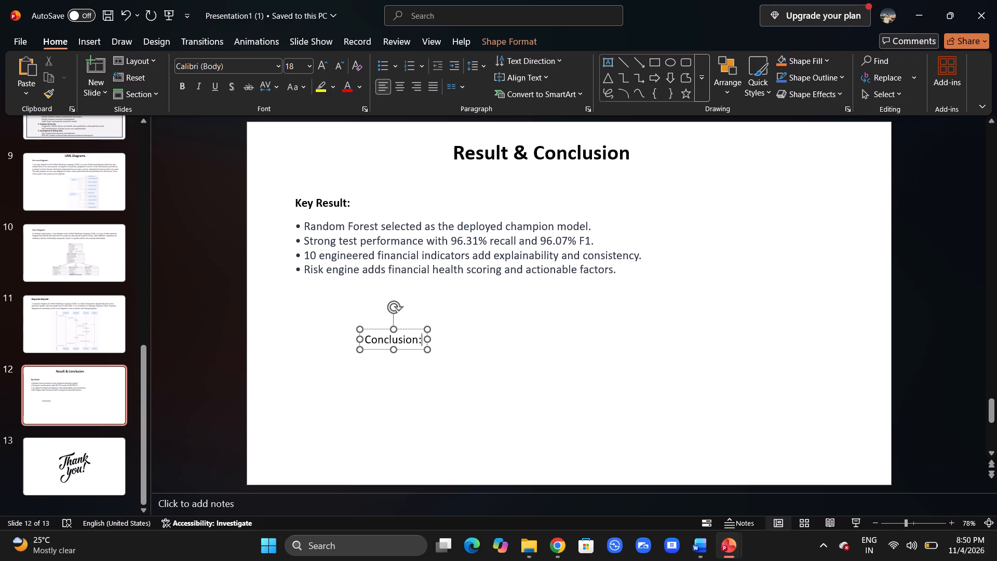
{"action": "left_click_drag", "start_coordinate": [421, 341], "coordinate": [377, 341]}
{"action": "left_click", "coordinate": [382, 317]}
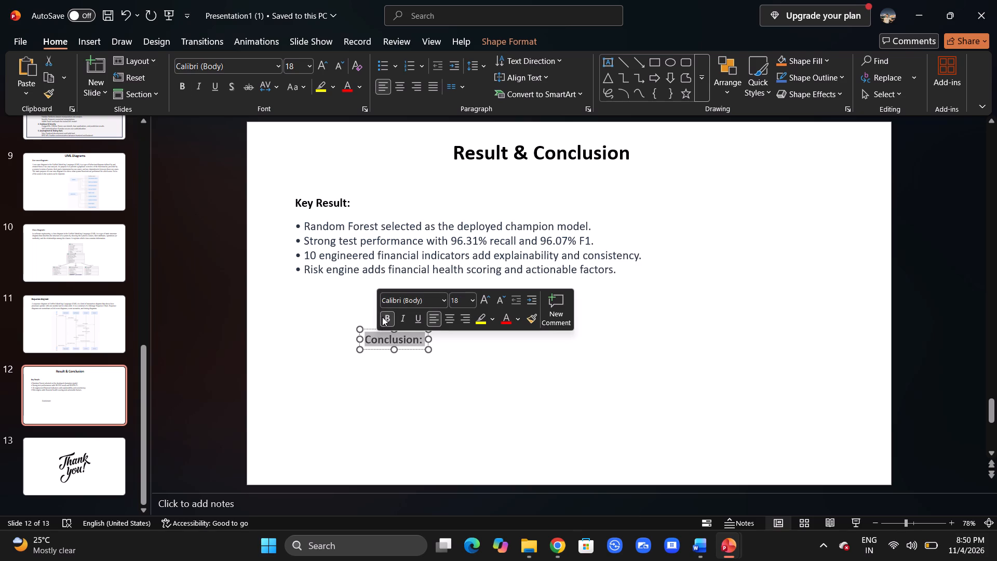
Move the "Conclusion:" subheading up just beneath the bullet list, aligning its left edge with the "Key Result:" subheading.
{"action": "left_click_drag", "start_coordinate": [370, 327], "coordinate": [316, 308]}
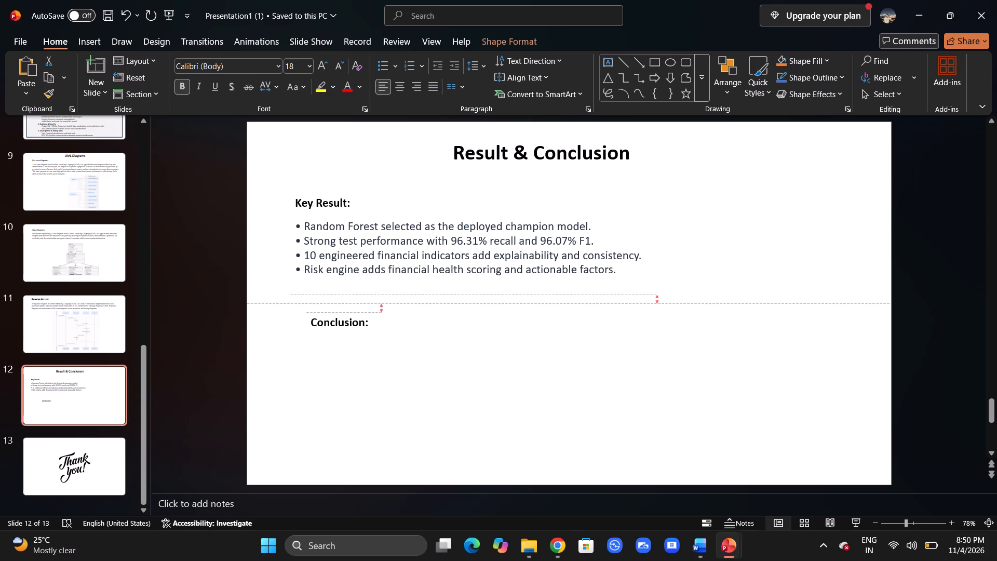
{"action": "left_click_drag", "start_coordinate": [316, 308], "coordinate": [308, 293]}
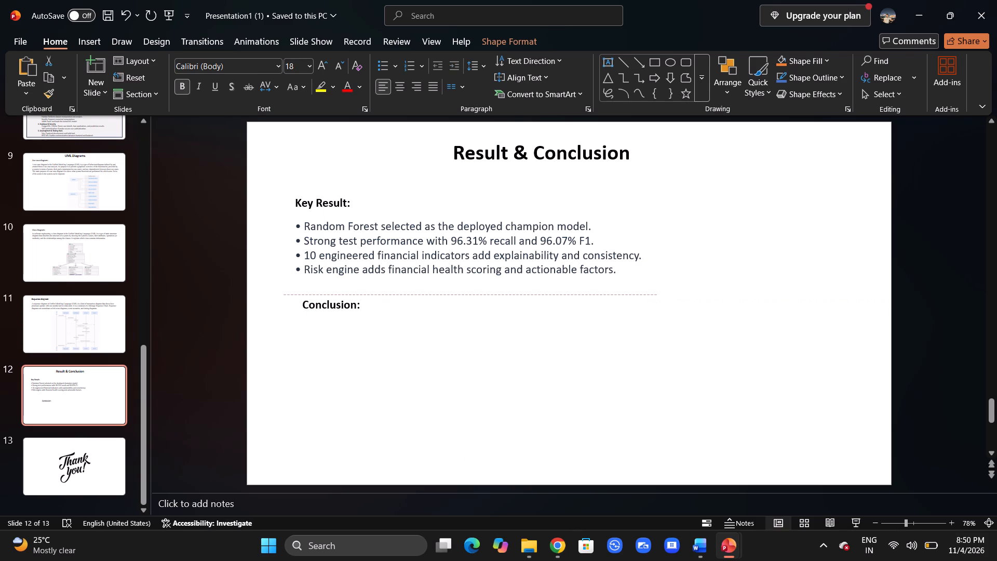
{"action": "left_click_drag", "start_coordinate": [308, 293], "coordinate": [305, 285]}
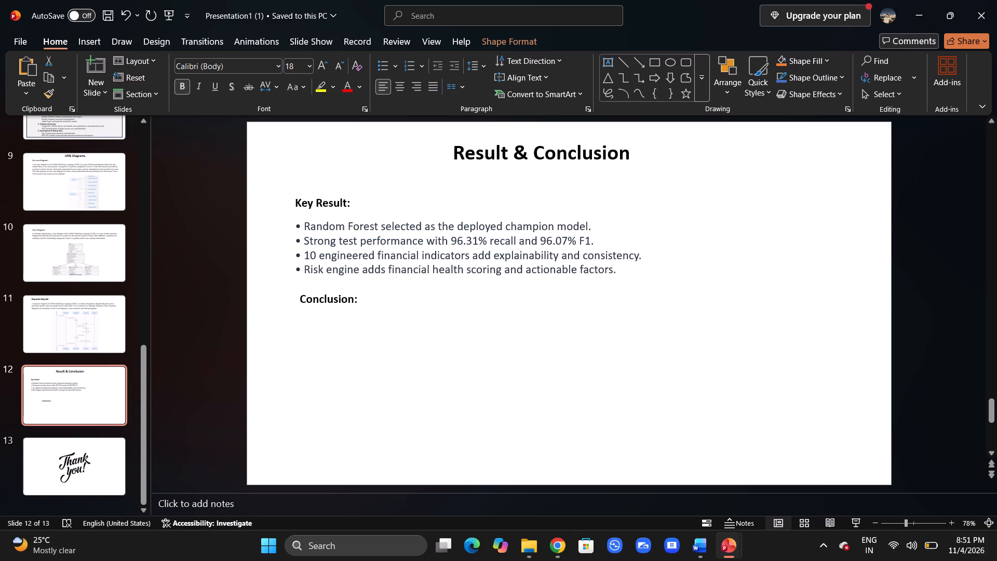
{"action": "left_click_drag", "start_coordinate": [305, 285], "coordinate": [304, 284]}
{"action": "left_click", "coordinate": [427, 345]}
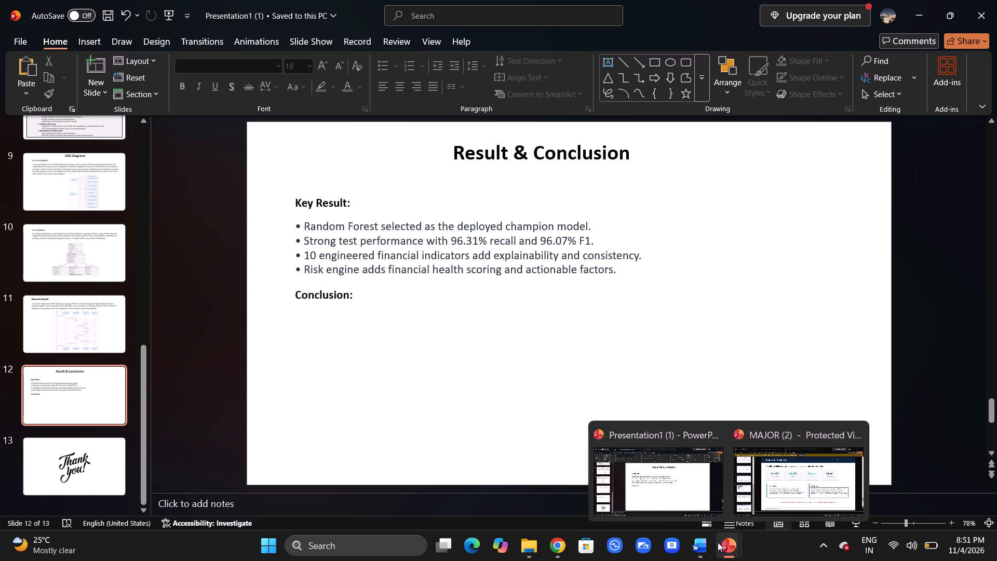
Switch to the MAJOR (2) presentation and select the whole paragraph under Conclusion on its Results & Conclusion slide.
{"action": "left_click", "coordinate": [762, 500]}
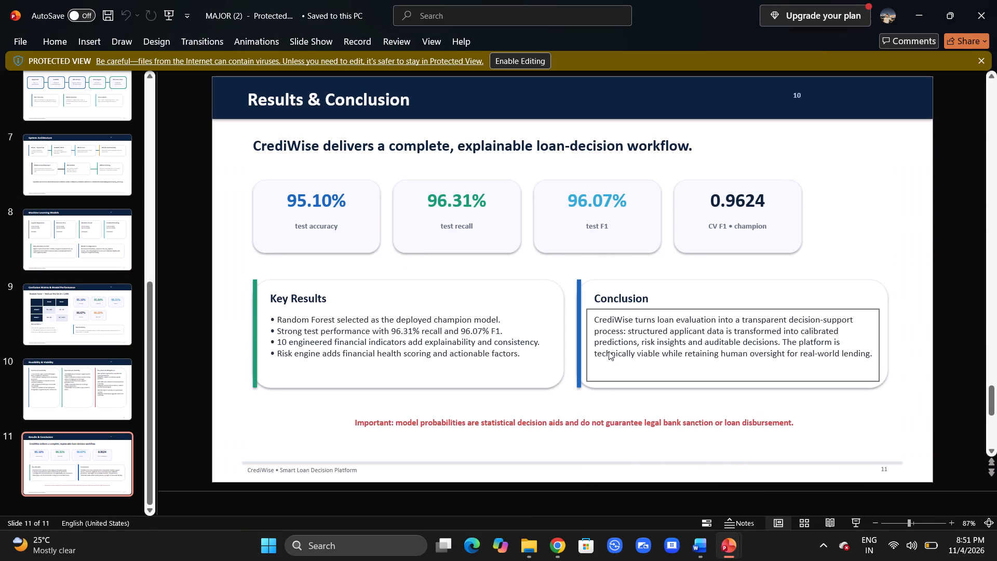
{"action": "left_click_drag", "start_coordinate": [594, 320], "coordinate": [654, 349]}
{"action": "left_click_drag", "start_coordinate": [654, 349], "coordinate": [767, 353]}
{"action": "left_click_drag", "start_coordinate": [871, 356], "coordinate": [730, 348]}
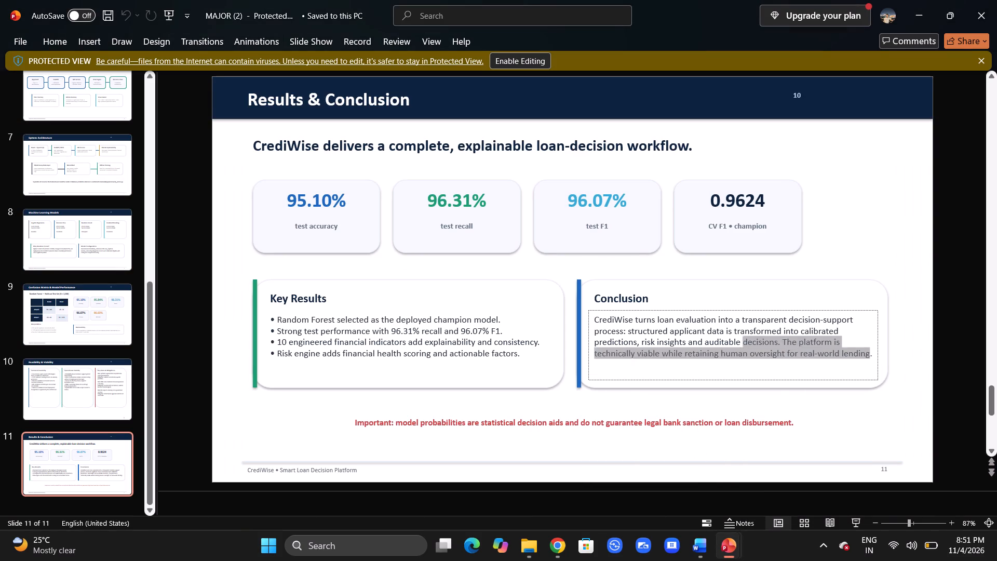
{"action": "left_click_drag", "start_coordinate": [730, 348], "coordinate": [591, 310]}
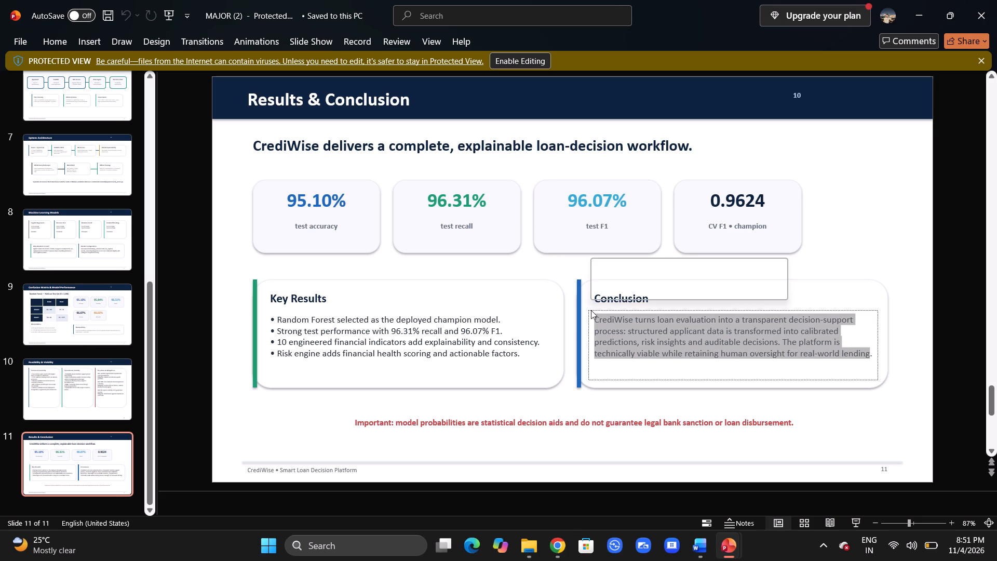
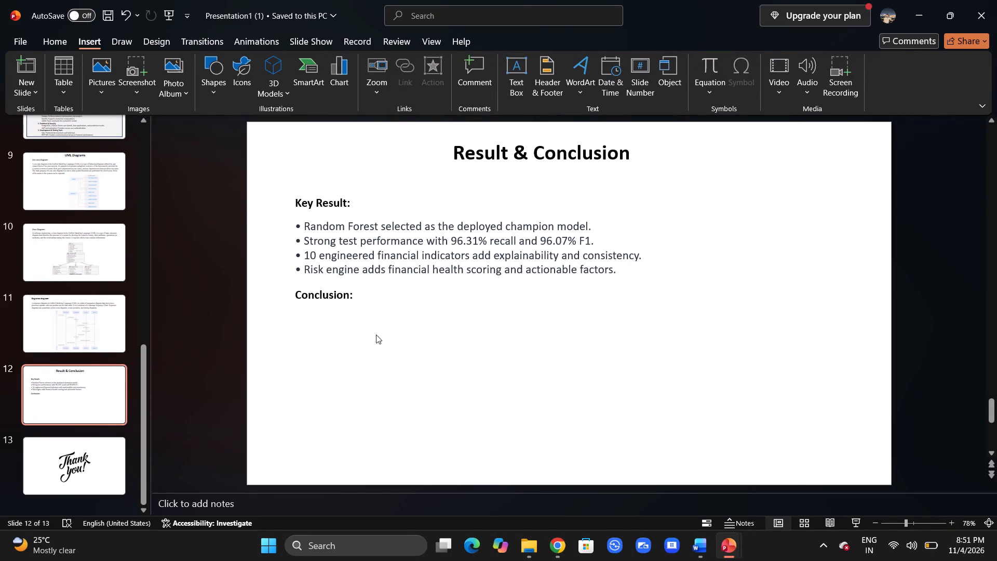
Paste the copied Conclusion paragraph onto slide 12 and narrow its text box until it fits within the slide.
{"action": "key", "text": "ctrl+v"}
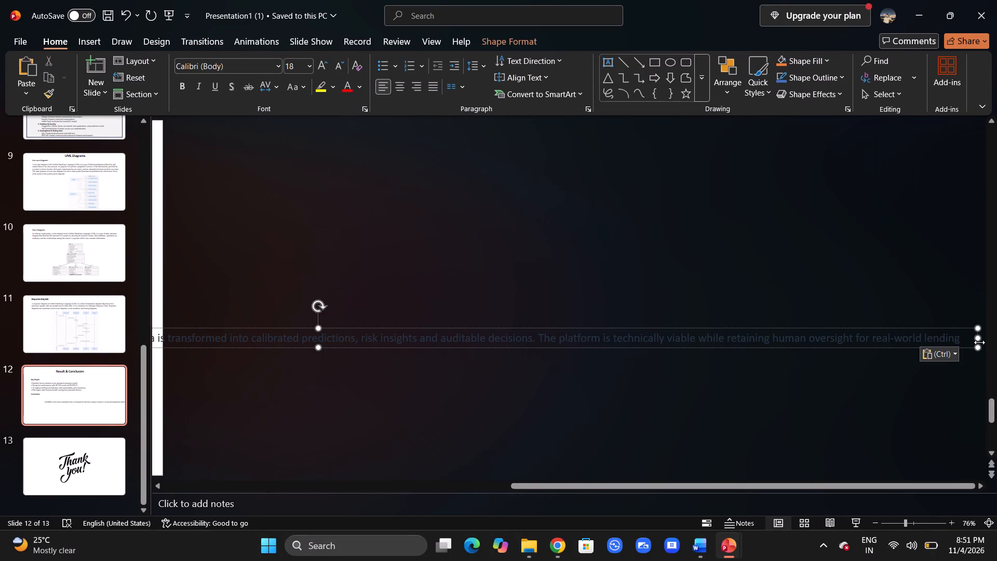
{"action": "left_click_drag", "start_coordinate": [979, 342], "coordinate": [527, 372]}
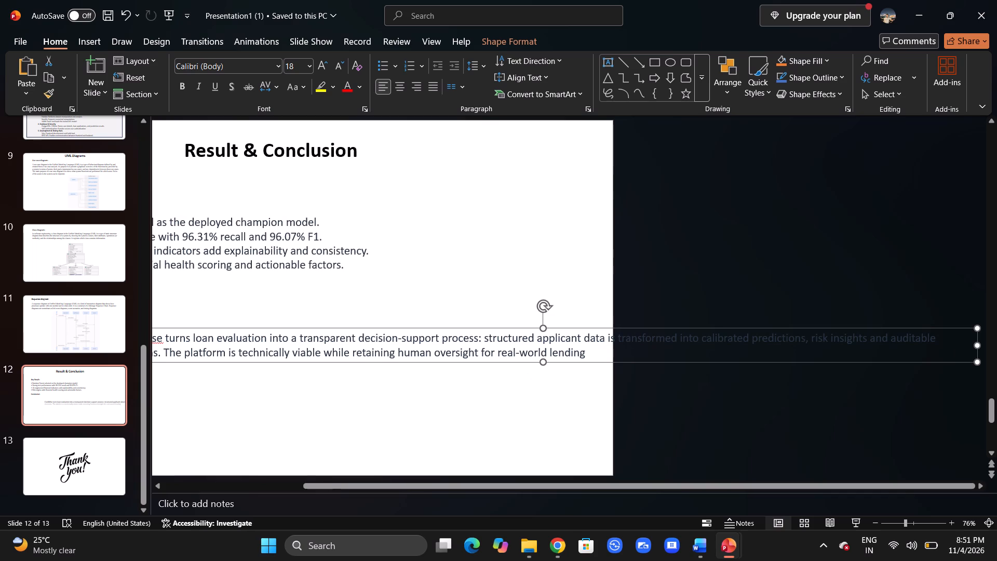
{"action": "left_click_drag", "start_coordinate": [979, 345], "coordinate": [527, 355]}
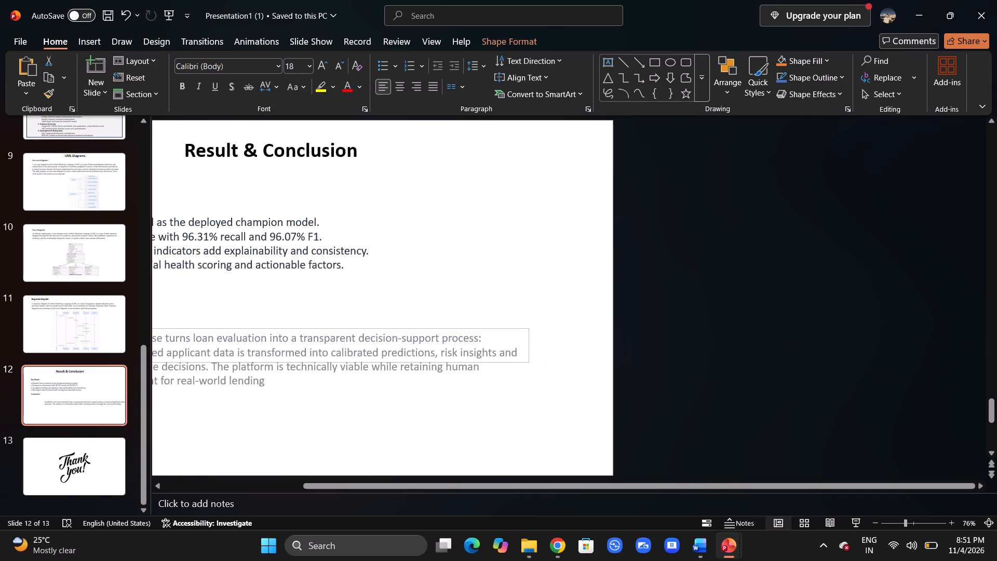
{"action": "left_click_drag", "start_coordinate": [527, 355], "coordinate": [525, 355]}
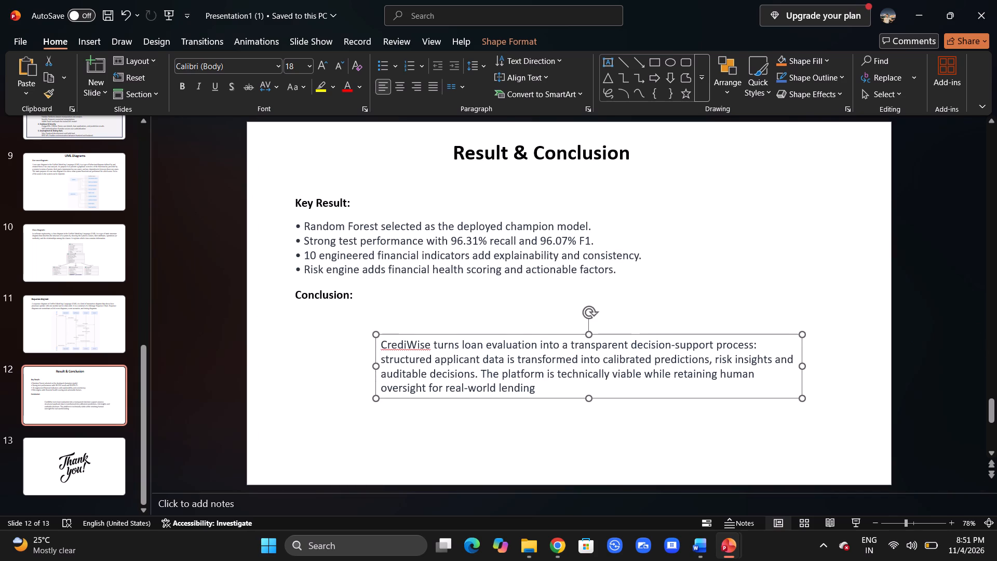
Place the pasted paragraph beneath the "Conclusion:" subheading, extending its text box leftward and narrowing it so the text wraps onto four lines.
{"action": "left_click_drag", "start_coordinate": [375, 367], "coordinate": [291, 334]}
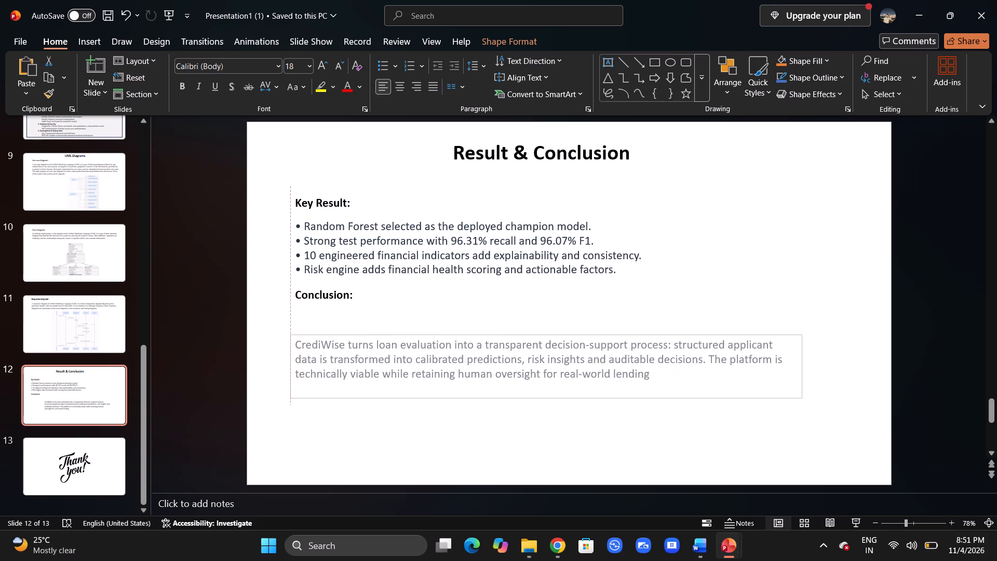
{"action": "left_click_drag", "start_coordinate": [291, 334], "coordinate": [292, 332]}
{"action": "left_click_drag", "start_coordinate": [319, 335], "coordinate": [318, 320]}
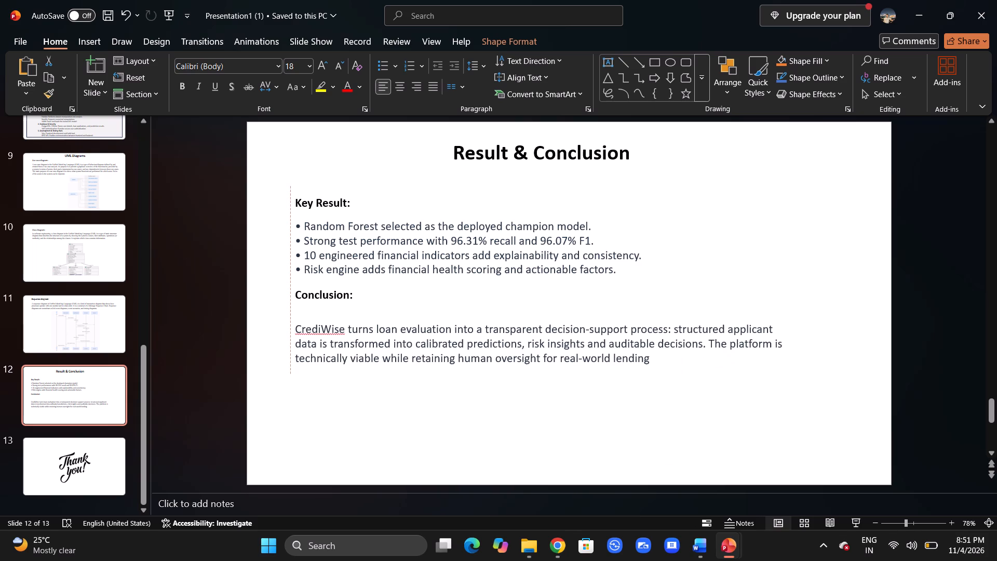
{"action": "left_click_drag", "start_coordinate": [318, 320], "coordinate": [317, 318]}
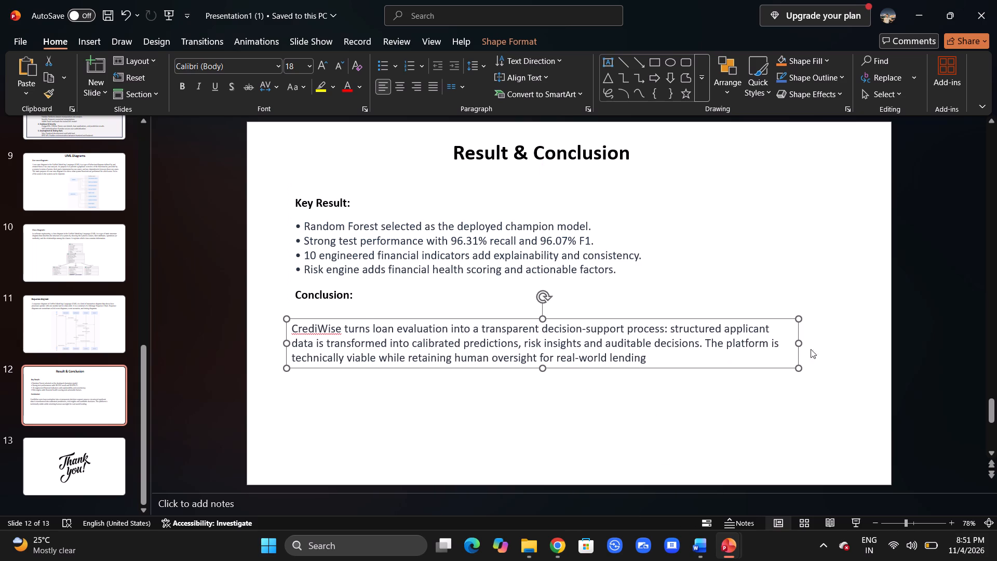
{"action": "left_click_drag", "start_coordinate": [796, 343], "coordinate": [782, 342]}
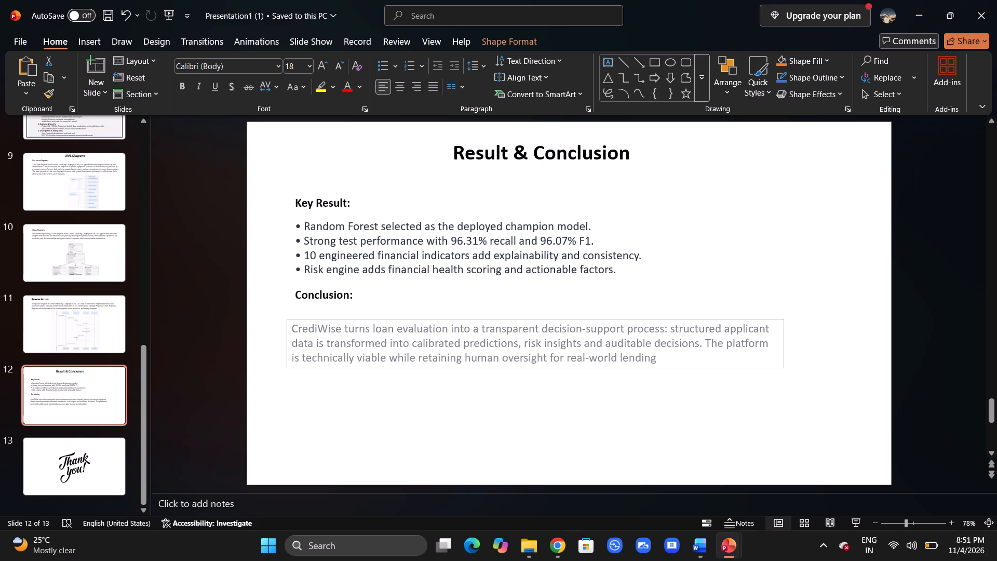
{"action": "left_click_drag", "start_coordinate": [782, 342], "coordinate": [733, 347]}
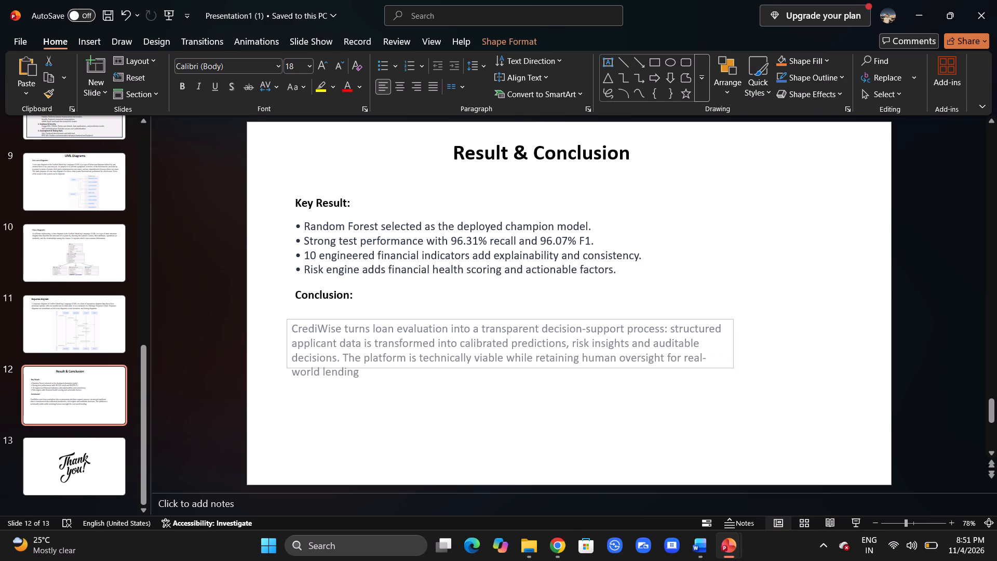
{"action": "left_click_drag", "start_coordinate": [733, 347], "coordinate": [710, 349]}
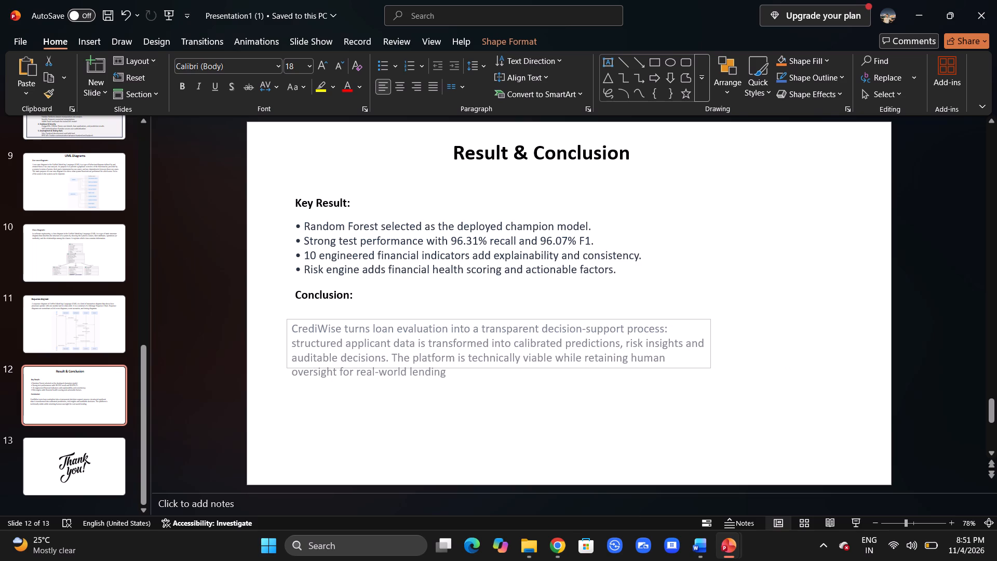
{"action": "left_click_drag", "start_coordinate": [710, 349], "coordinate": [704, 349]}
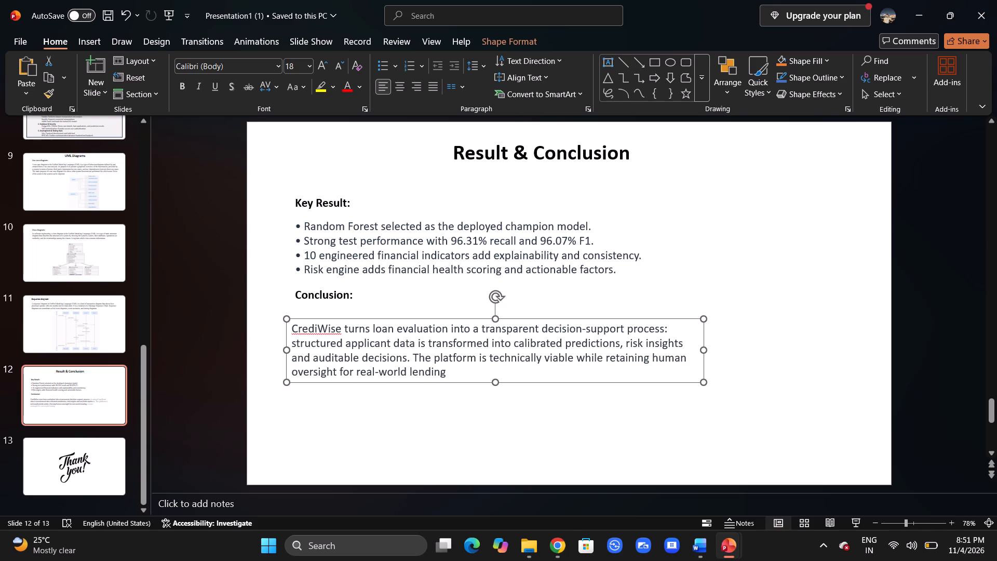
Add a full stop at the end of the Conclusion paragraph, after "real-world lending".
{"action": "left_click", "coordinate": [447, 372]}
{"action": "key", "text": "period"}
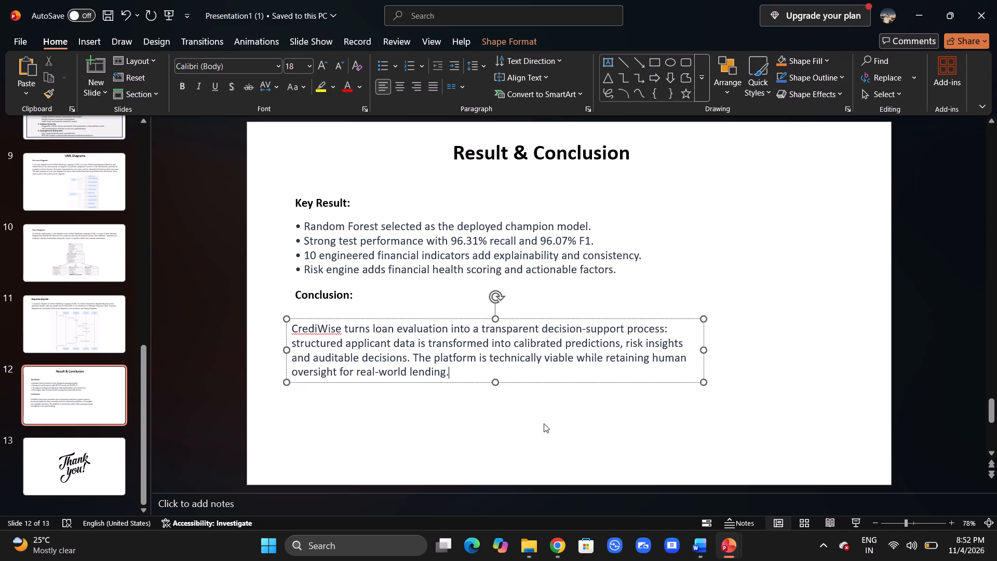
Move the Conclusion paragraph up closer to its subheading, with its text slightly indented to the right of it.
{"action": "left_click_drag", "start_coordinate": [583, 385], "coordinate": [583, 384]}
{"action": "left_click_drag", "start_coordinate": [583, 384], "coordinate": [590, 379]}
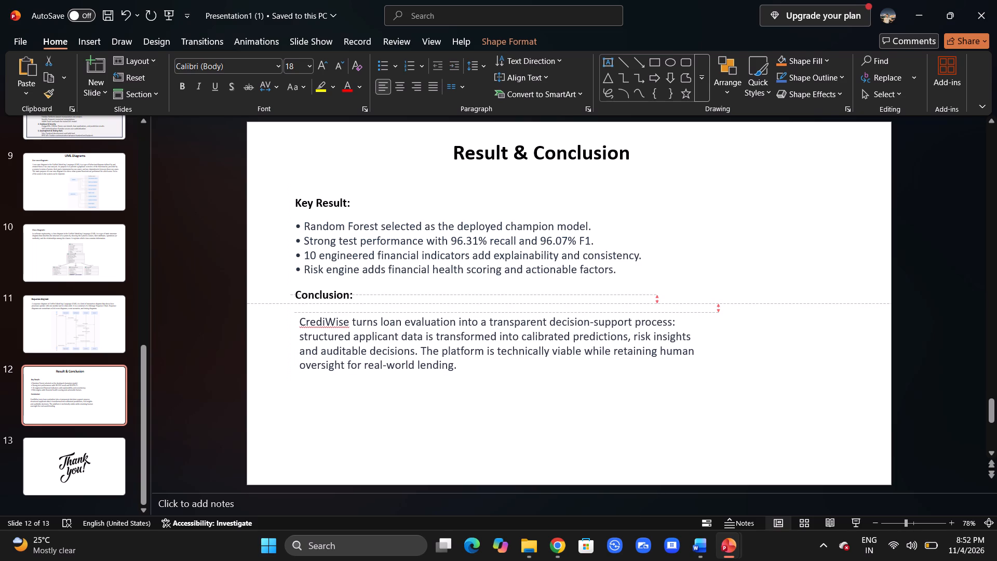
{"action": "left_click_drag", "start_coordinate": [590, 379], "coordinate": [594, 381]}
{"action": "left_click", "coordinate": [669, 425]}
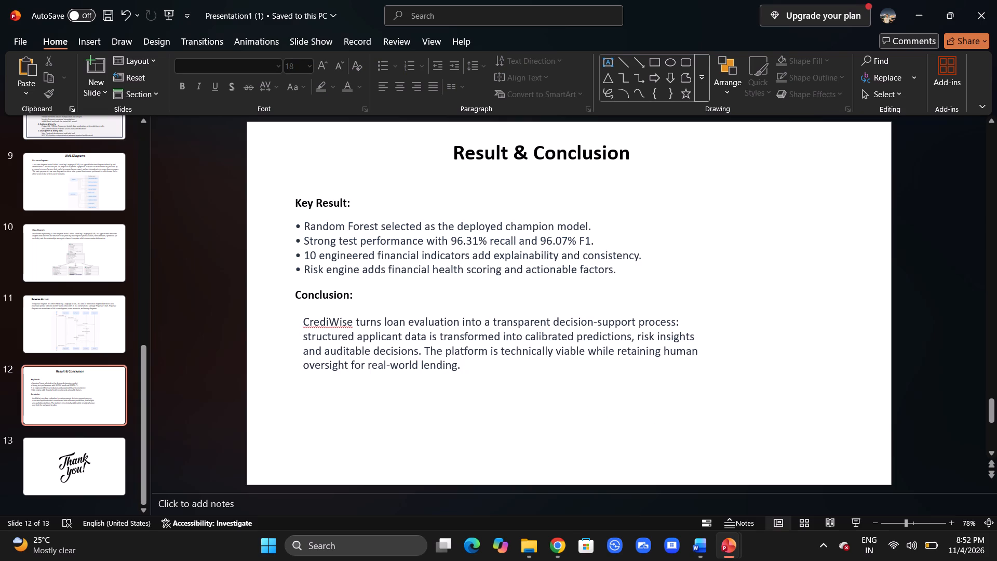
{"action": "left_click", "coordinate": [333, 328]}
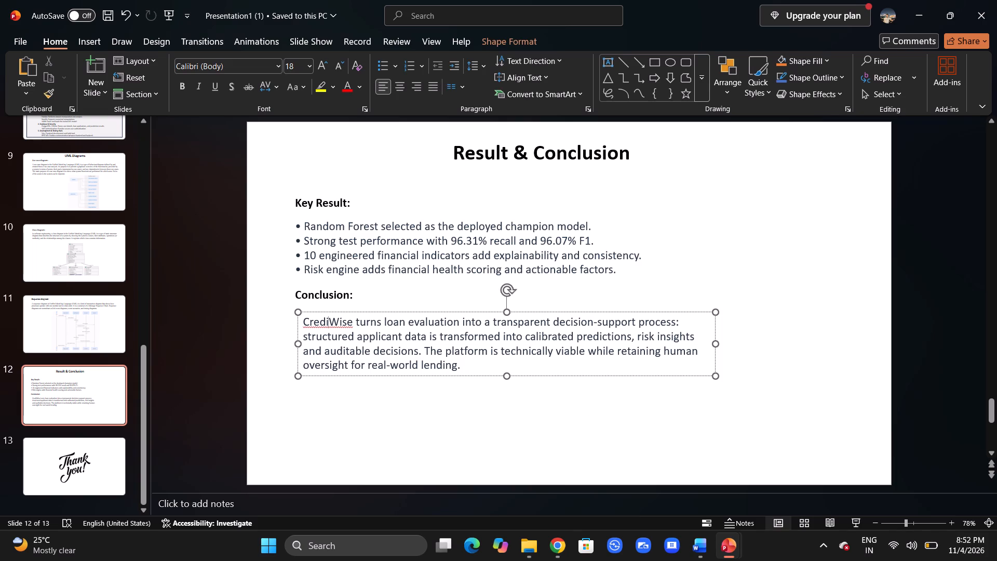
{"action": "left_click", "coordinate": [327, 310]}
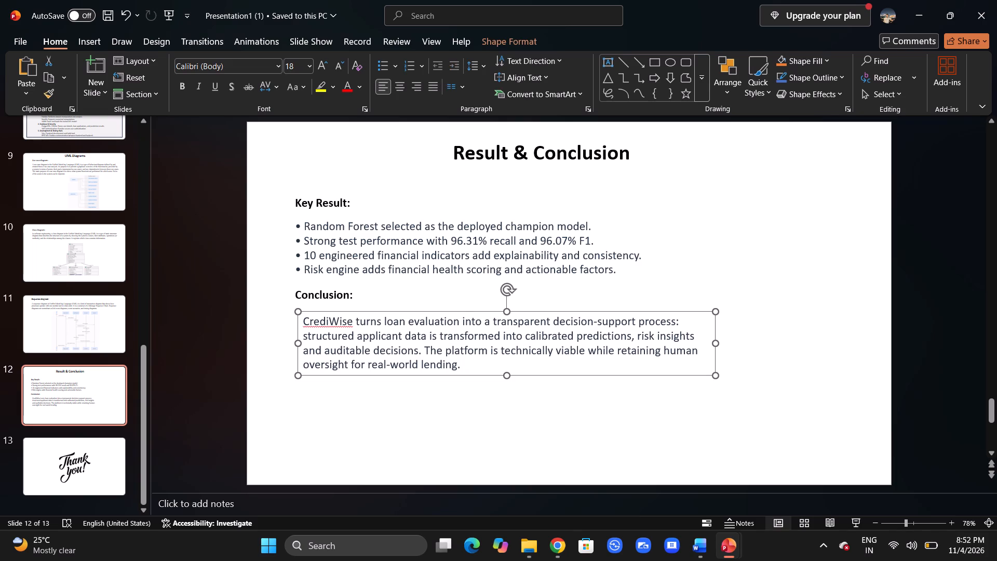
{"action": "left_click", "coordinate": [472, 358]}
Make the college name "MALLA REDDY ENGINEERING COLLEGE" bold on slide 1.
{"action": "scroll", "coordinate": [53, 414], "scroll_direction": "up", "scroll_amount": 5}
{"action": "left_click", "coordinate": [83, 156]}
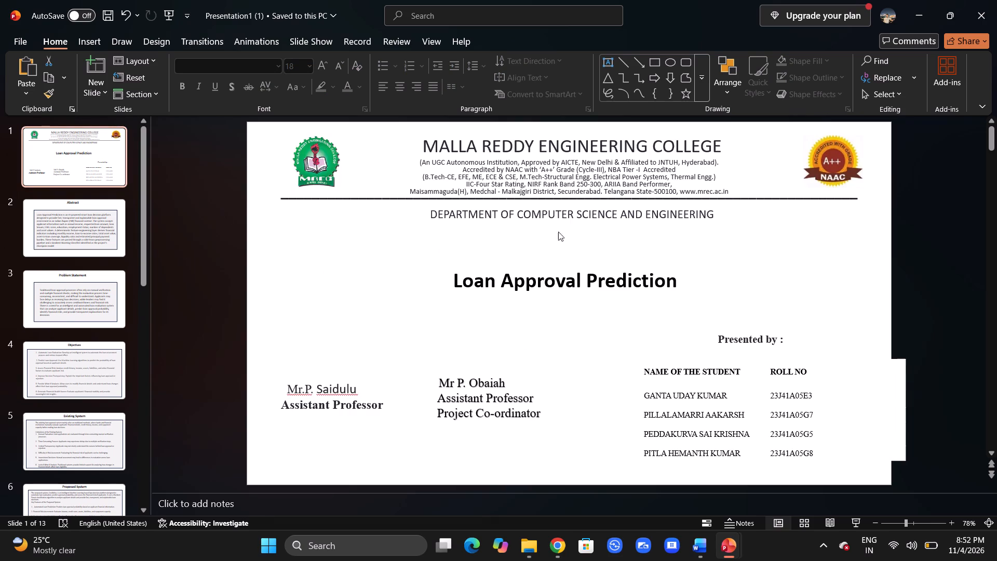
{"action": "left_click_drag", "start_coordinate": [721, 144], "coordinate": [720, 144]}
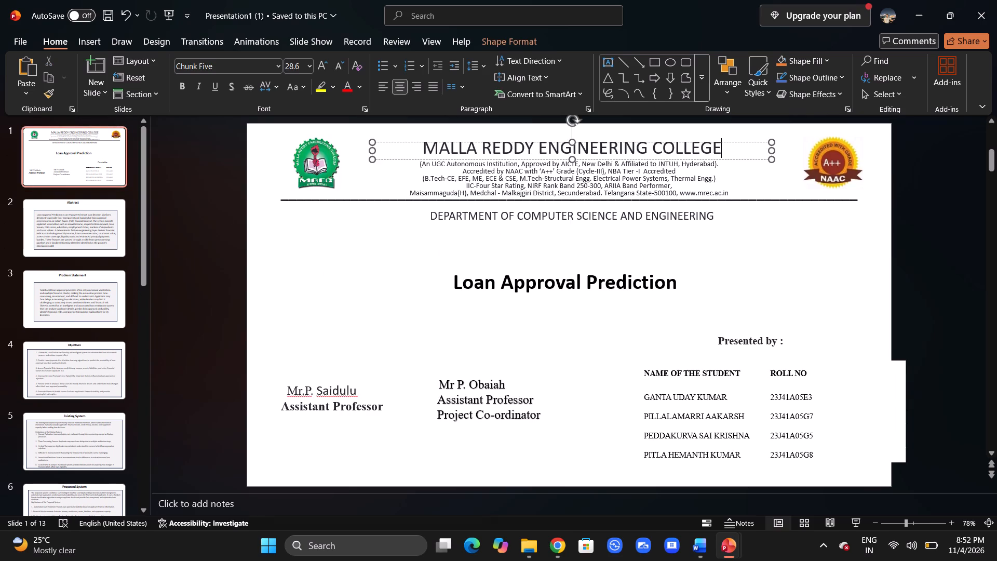
{"action": "left_click_drag", "start_coordinate": [720, 144], "coordinate": [445, 158]}
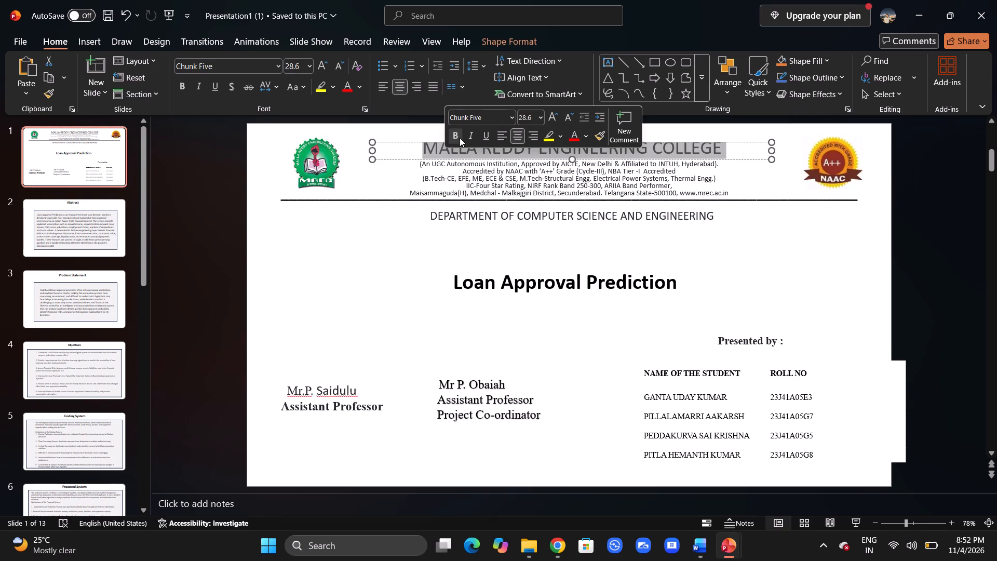
{"action": "left_click", "coordinate": [454, 133]}
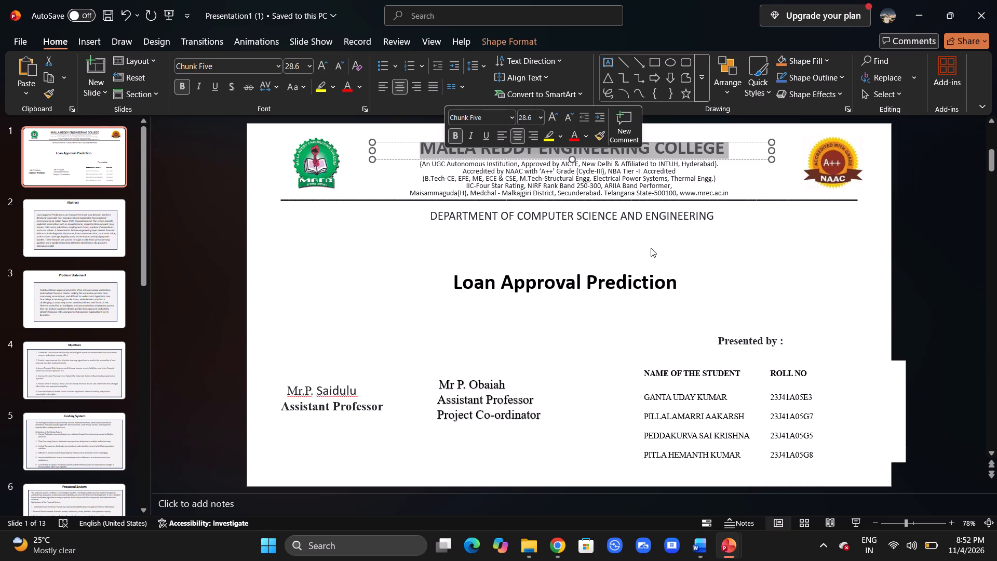
{"action": "left_click", "coordinate": [651, 248]}
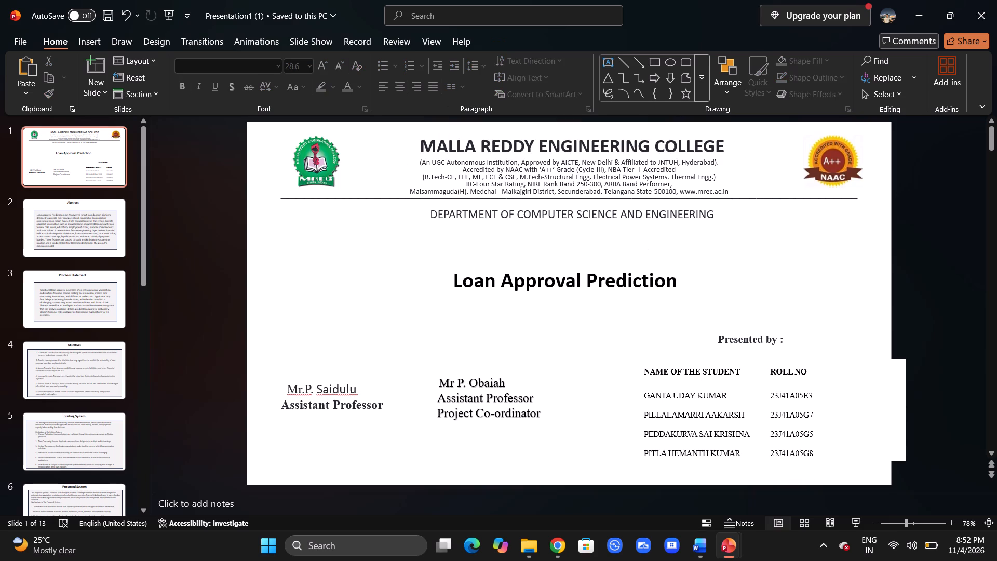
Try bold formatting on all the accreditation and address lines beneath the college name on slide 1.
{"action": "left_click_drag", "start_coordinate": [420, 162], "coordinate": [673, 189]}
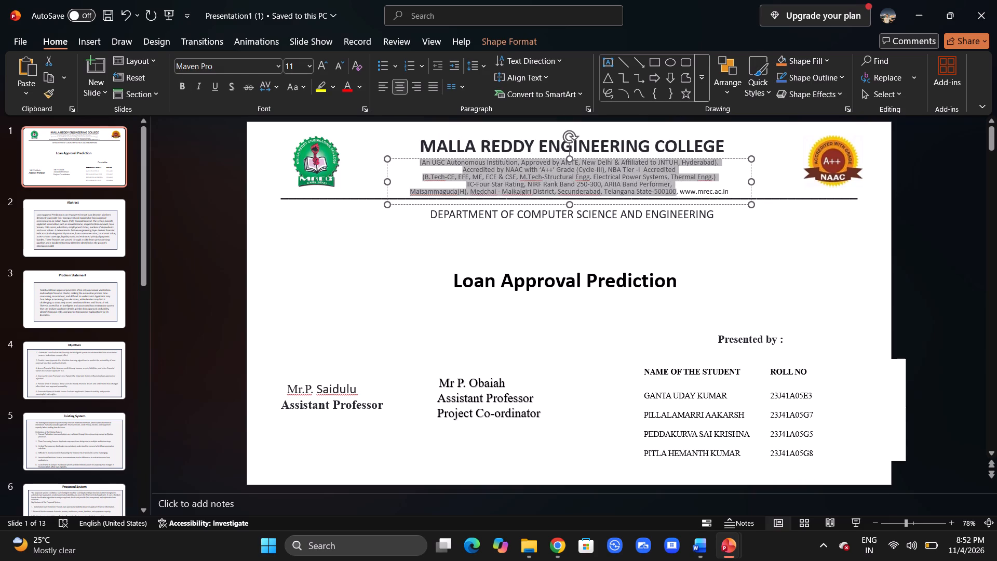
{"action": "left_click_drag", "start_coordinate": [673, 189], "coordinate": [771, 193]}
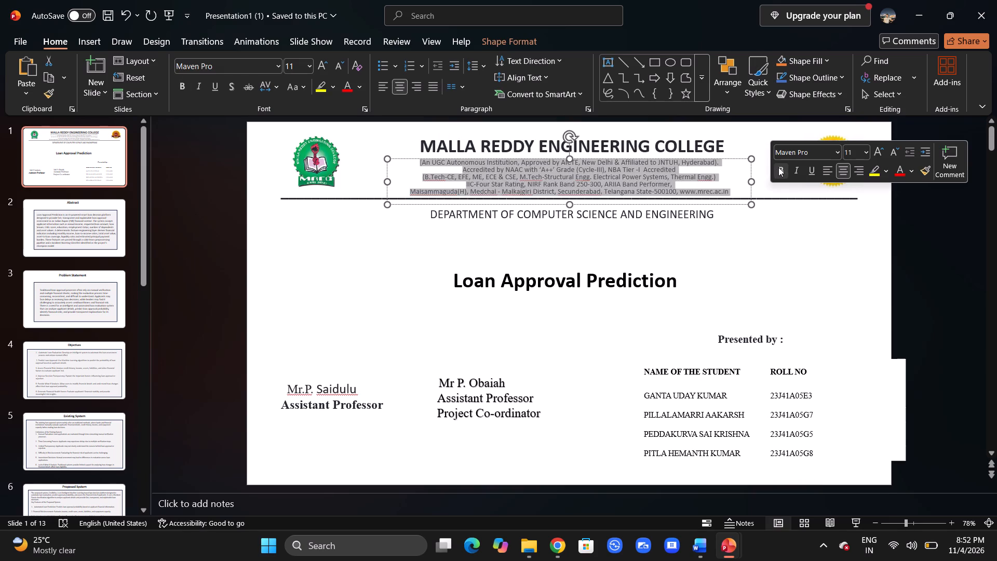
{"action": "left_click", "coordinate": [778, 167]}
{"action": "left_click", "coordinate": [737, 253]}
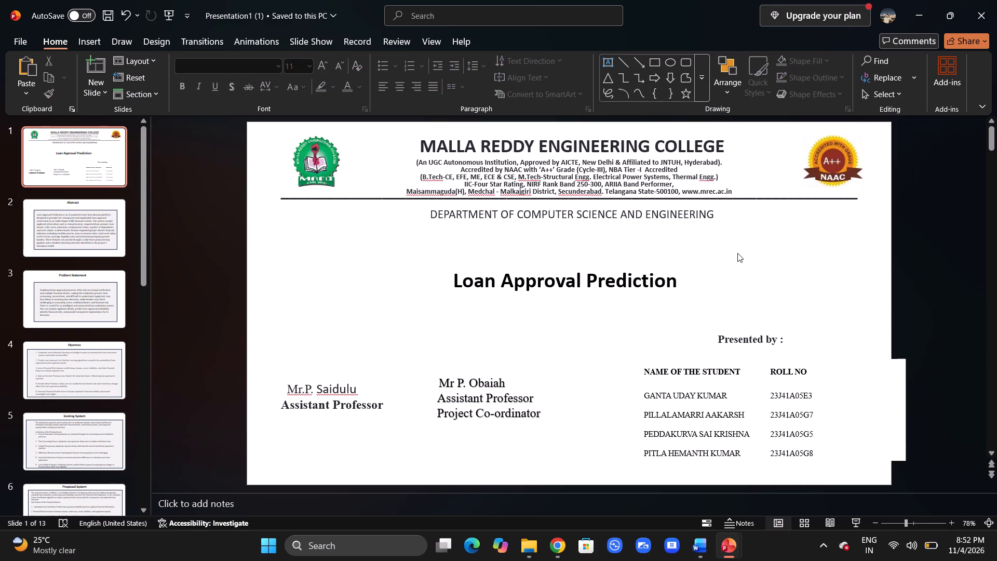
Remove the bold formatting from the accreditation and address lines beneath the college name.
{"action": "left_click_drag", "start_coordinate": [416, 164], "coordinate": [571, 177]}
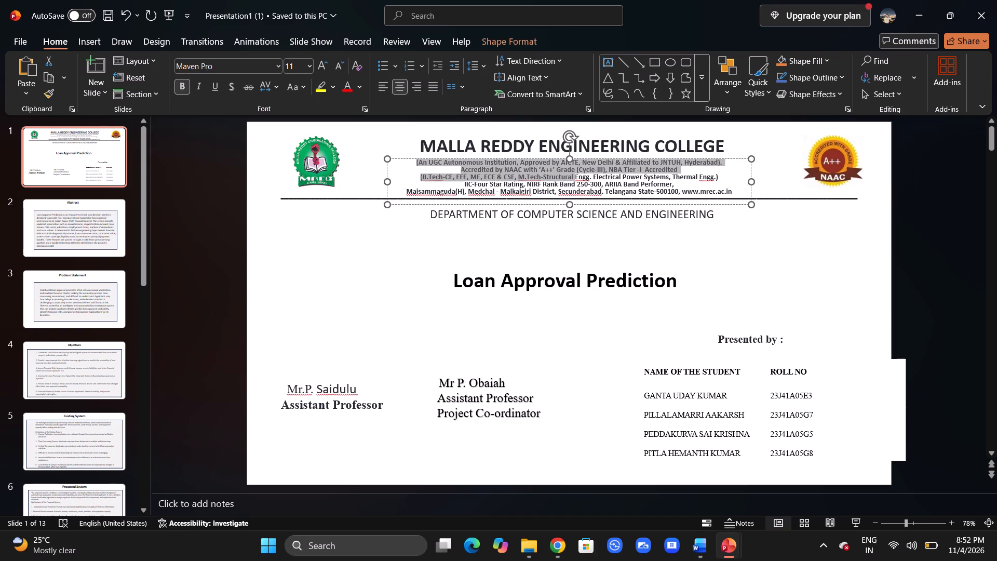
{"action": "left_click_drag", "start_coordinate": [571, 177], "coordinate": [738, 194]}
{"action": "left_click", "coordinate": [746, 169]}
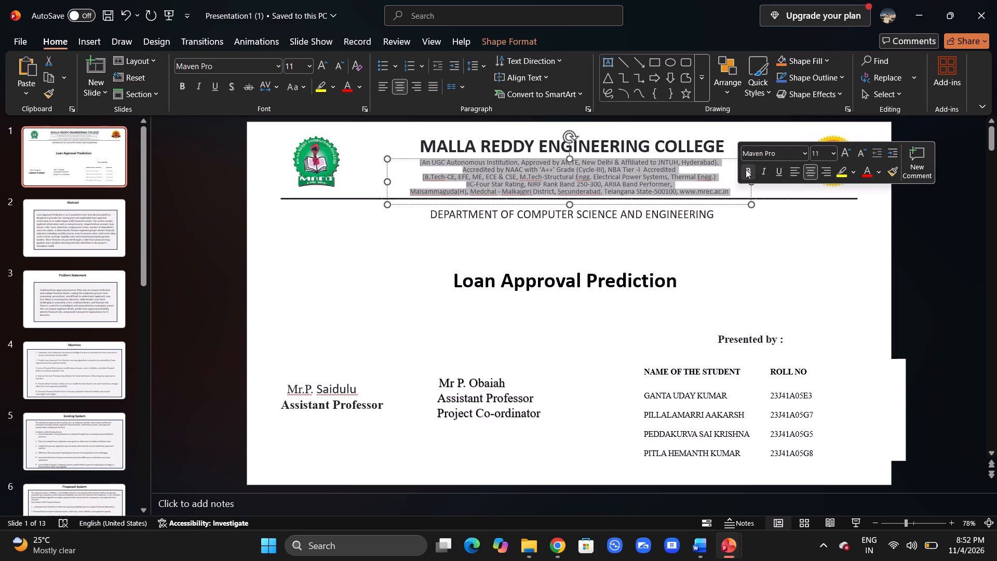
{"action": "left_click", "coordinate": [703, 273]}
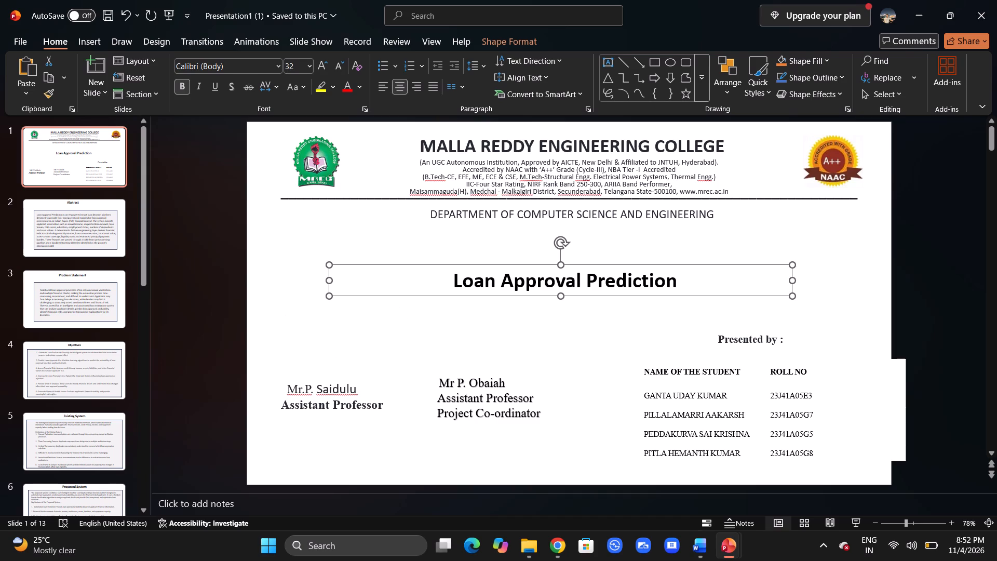
Make the line "DEPARTMENT OF COMPUTER SCIENCE AND ENGINEERING" bold on slide 1.
{"action": "left_click_drag", "start_coordinate": [430, 218], "coordinate": [720, 231]}
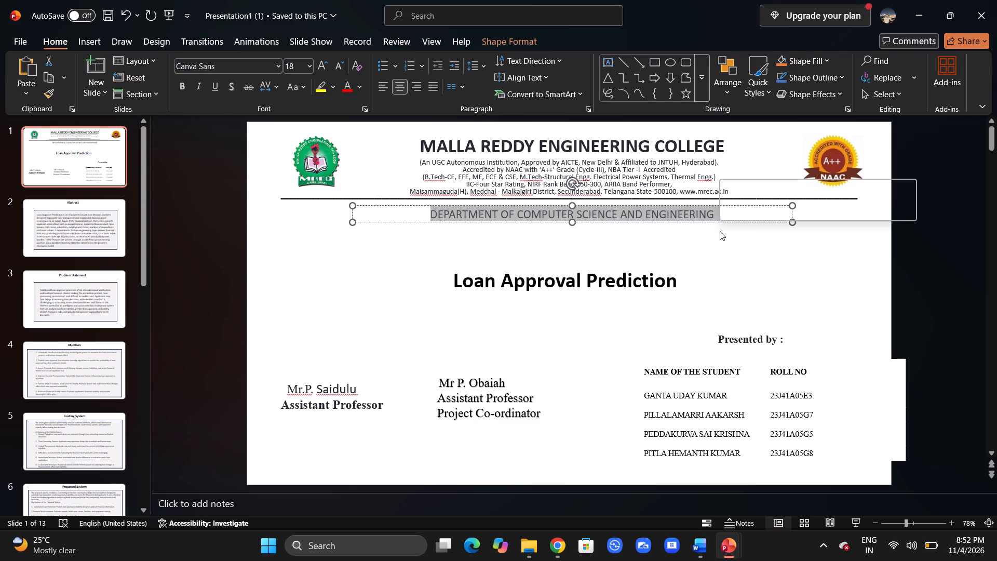
{"action": "left_click", "coordinate": [727, 209]}
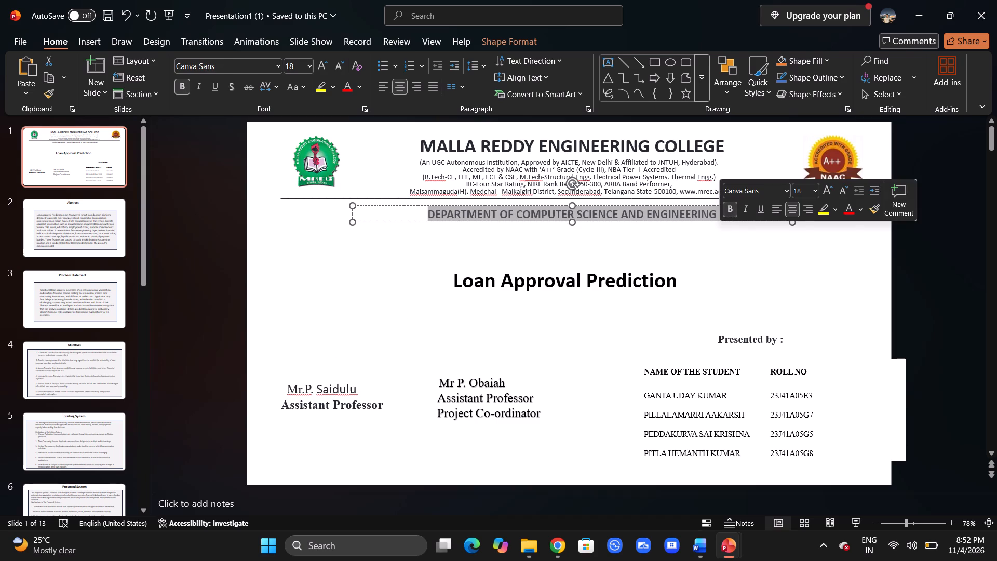
{"action": "left_click", "coordinate": [673, 272]}
{"action": "left_click", "coordinate": [644, 314]}
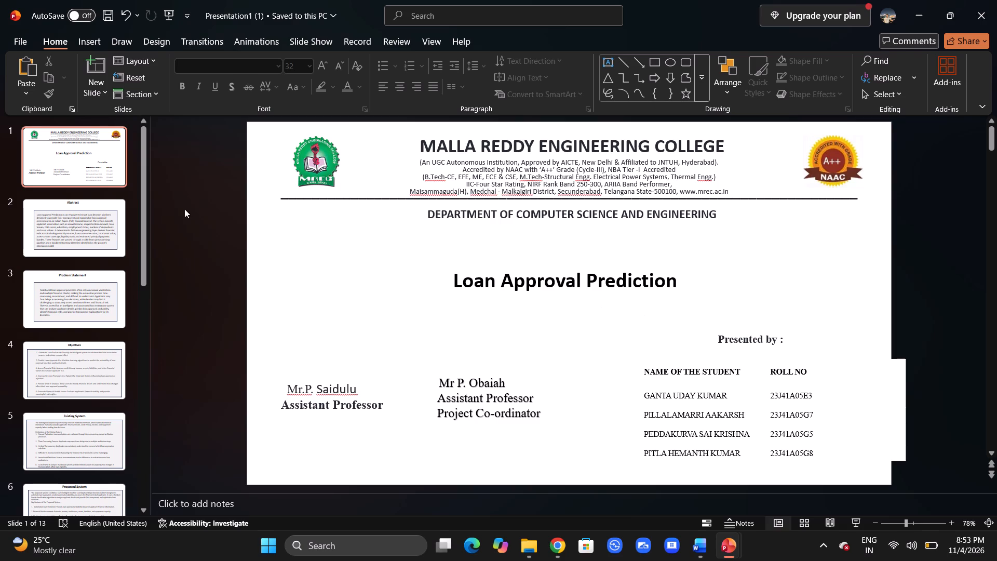
Review the slides in order from the title slide through to the Result & Conclusion slide.
{"action": "key", "text": "Down"}
{"action": "key", "text": "Down"}
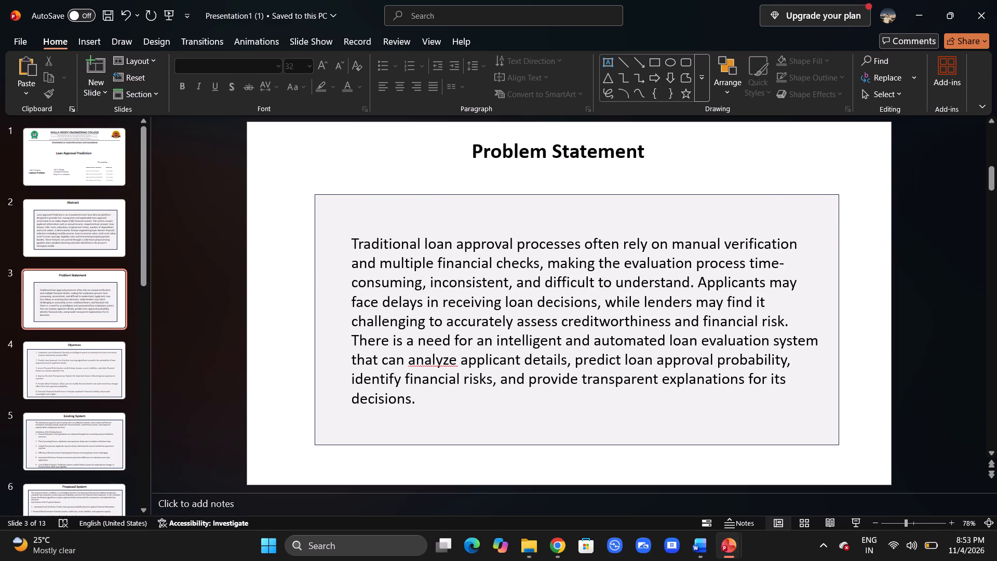
{"action": "key", "text": "Down"}
{"action": "key", "text": "Down"}
{"action": "key", "text": "Down"}
{"action": "key", "text": "Down"}
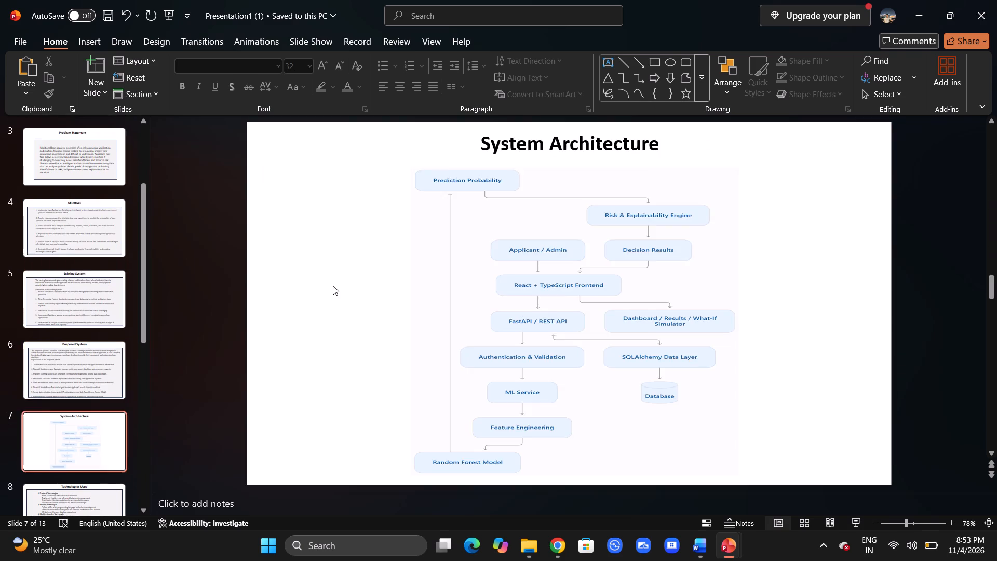
{"action": "key", "text": "Down"}
{"action": "key", "text": "Down"}
{"action": "key", "text": "Down"}
{"action": "key", "text": "Down"}
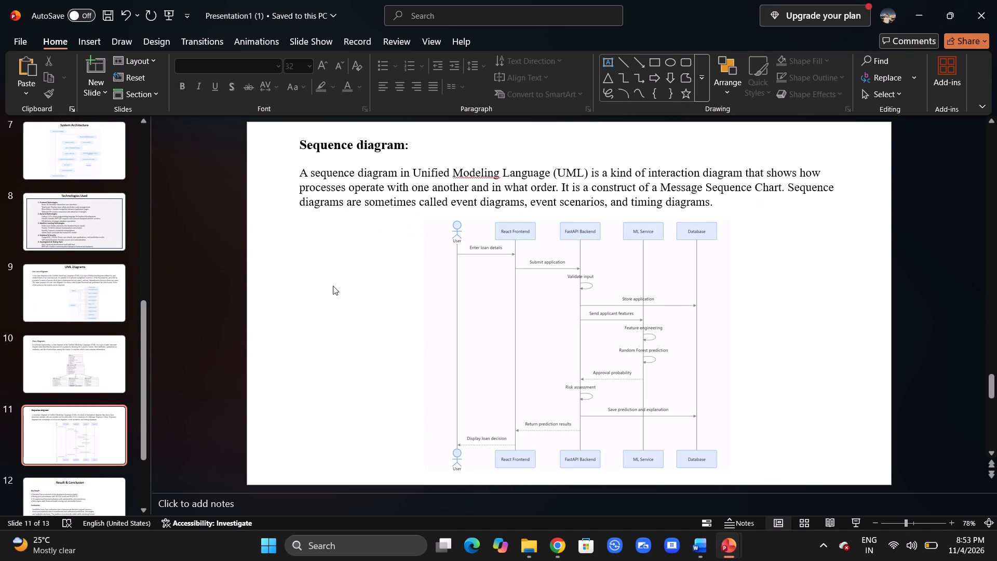
{"action": "key", "text": "Up"}
{"action": "key", "text": "Down"}
{"action": "key", "text": "Up"}
{"action": "key", "text": "Down"}
{"action": "key", "text": "Down"}
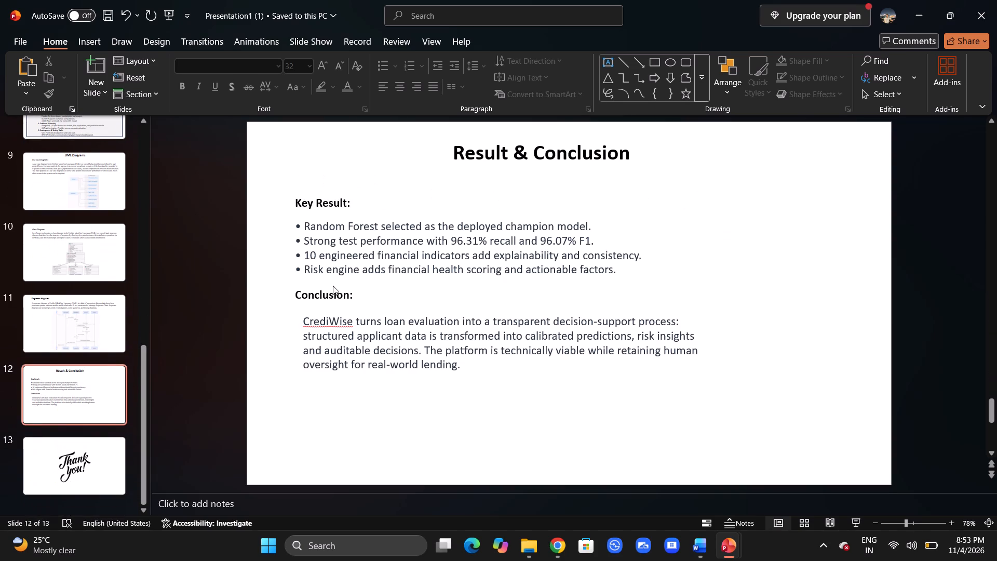
Check the closing "Thank you!" slide, and look back through the slides to the title slide.
{"action": "key", "text": "Down"}
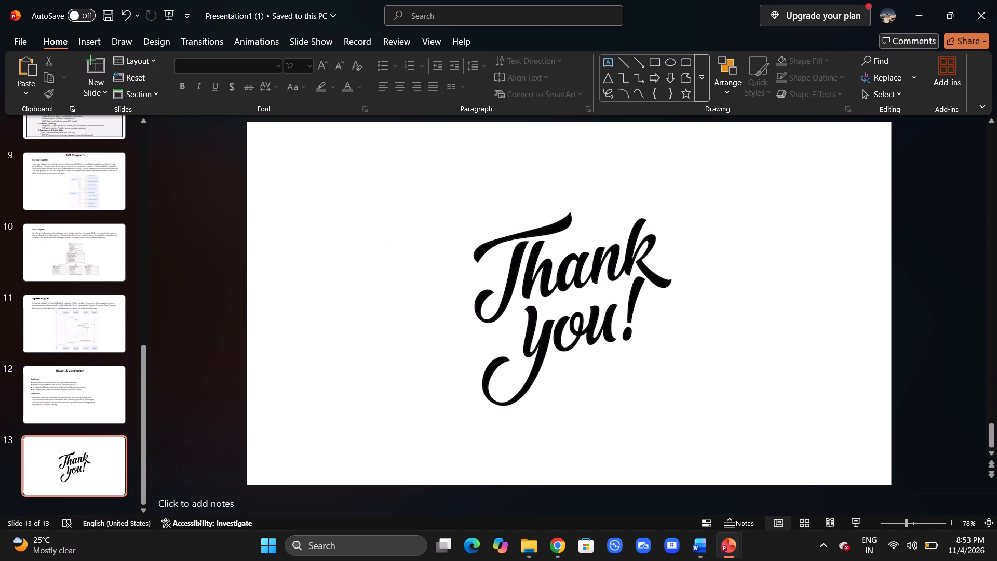
{"action": "key", "text": "Down"}
{"action": "key", "text": "Up"}
{"action": "key", "text": "Down"}
{"action": "key", "text": "Up"}
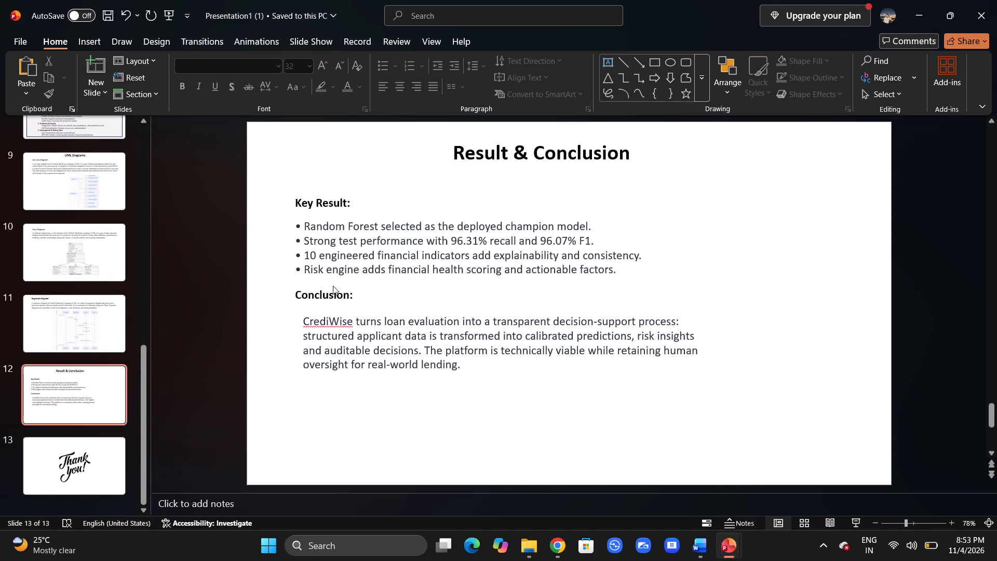
{"action": "key", "text": "Up"}
{"action": "key", "text": "Up"}
{"action": "key", "text": "Up"}
{"action": "key", "text": "Up"}
{"action": "key", "text": "Up"}
{"action": "key", "text": "Up"}
{"action": "key", "text": "Up"}
{"action": "key", "text": "Up"}
{"action": "key", "text": "Up"}
{"action": "key", "text": "Up"}
{"action": "key", "text": "Up"}
{"action": "key", "text": "Up"}
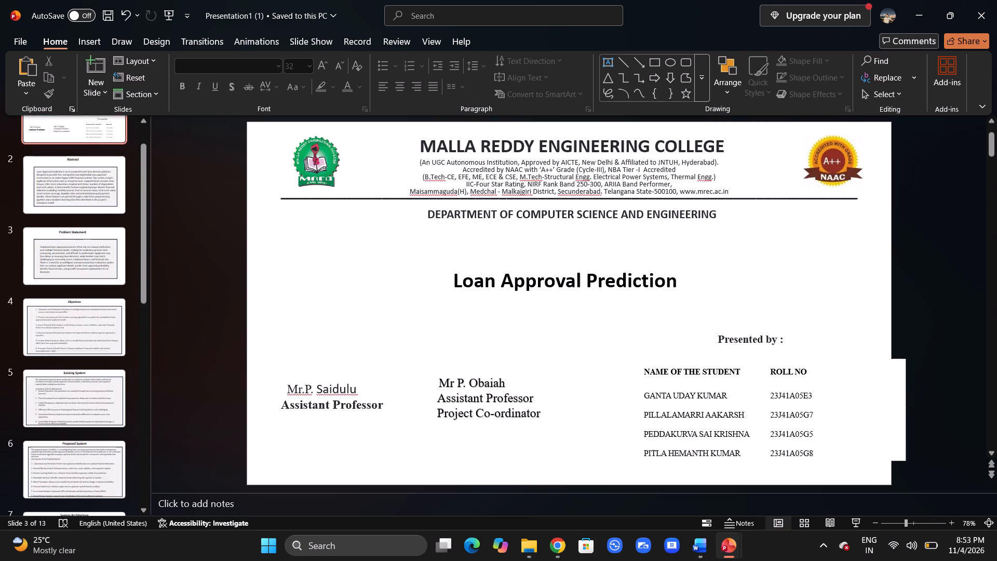
{"action": "key", "text": "Up"}
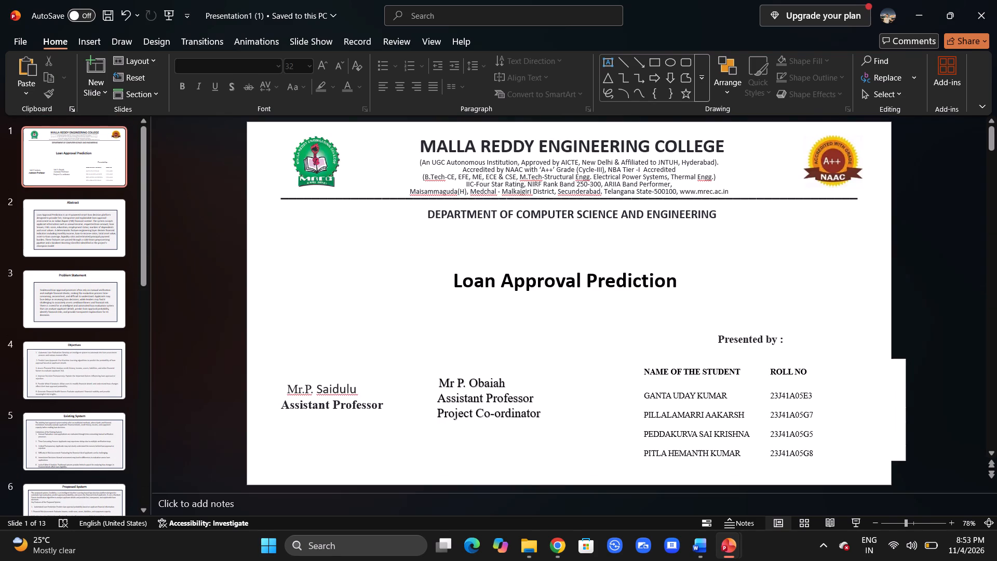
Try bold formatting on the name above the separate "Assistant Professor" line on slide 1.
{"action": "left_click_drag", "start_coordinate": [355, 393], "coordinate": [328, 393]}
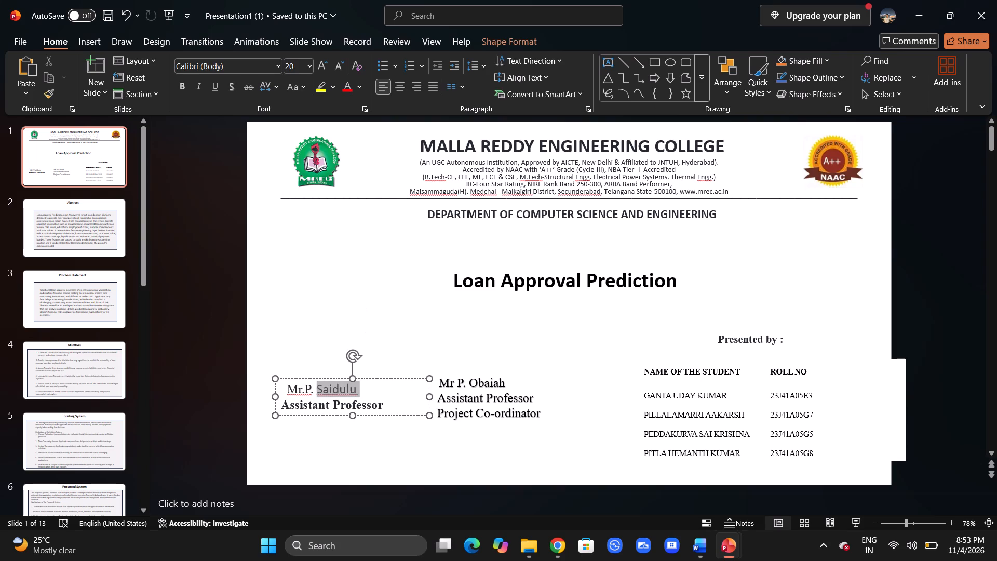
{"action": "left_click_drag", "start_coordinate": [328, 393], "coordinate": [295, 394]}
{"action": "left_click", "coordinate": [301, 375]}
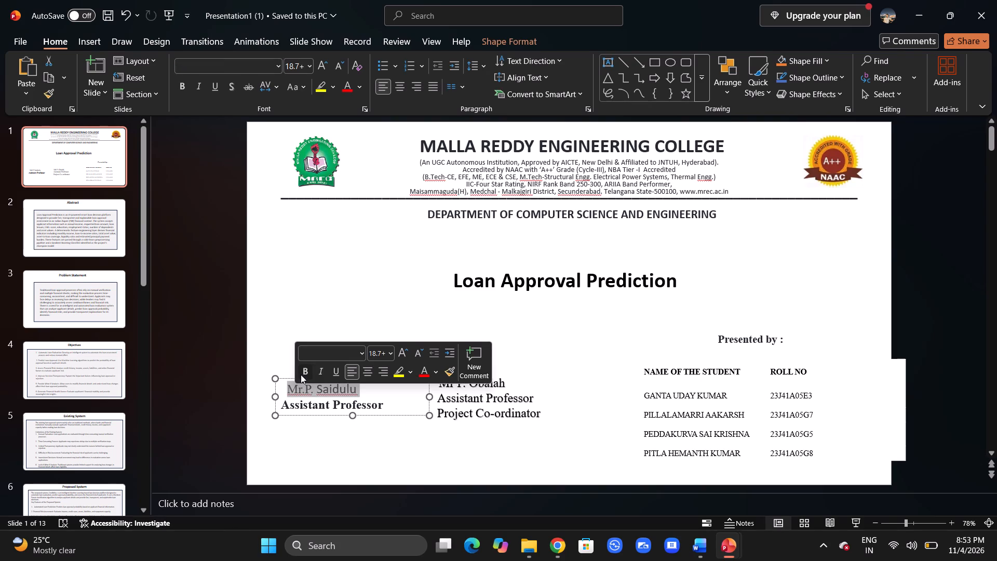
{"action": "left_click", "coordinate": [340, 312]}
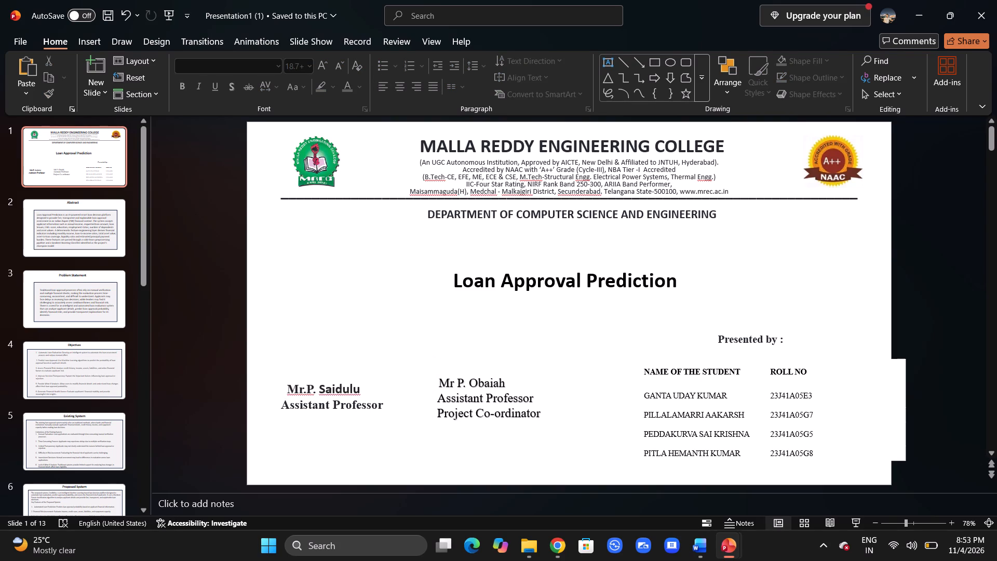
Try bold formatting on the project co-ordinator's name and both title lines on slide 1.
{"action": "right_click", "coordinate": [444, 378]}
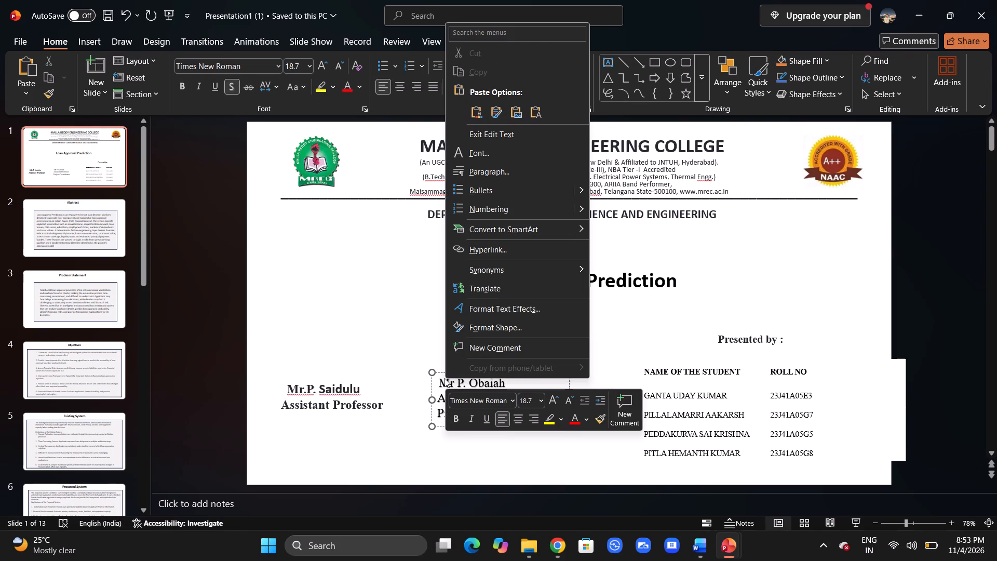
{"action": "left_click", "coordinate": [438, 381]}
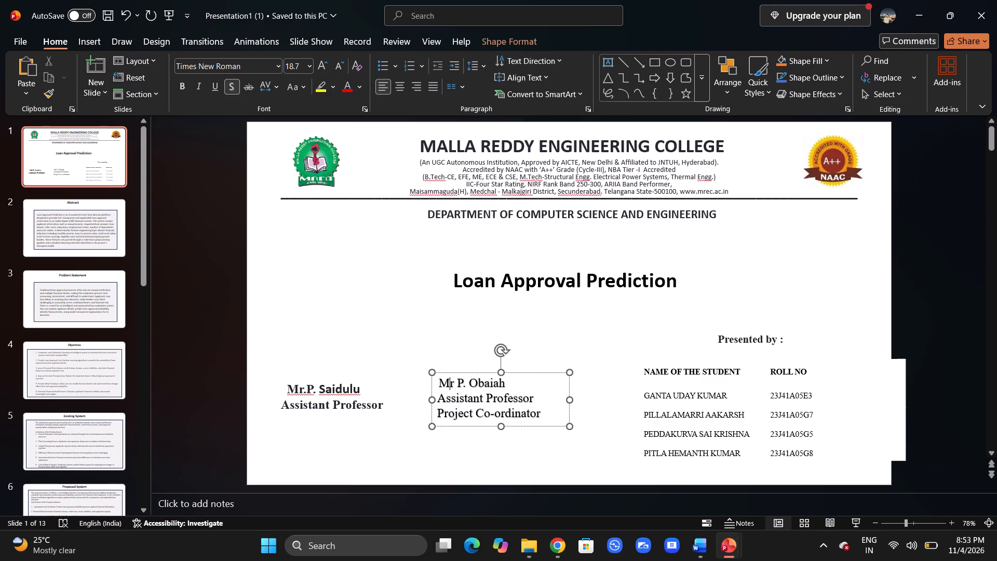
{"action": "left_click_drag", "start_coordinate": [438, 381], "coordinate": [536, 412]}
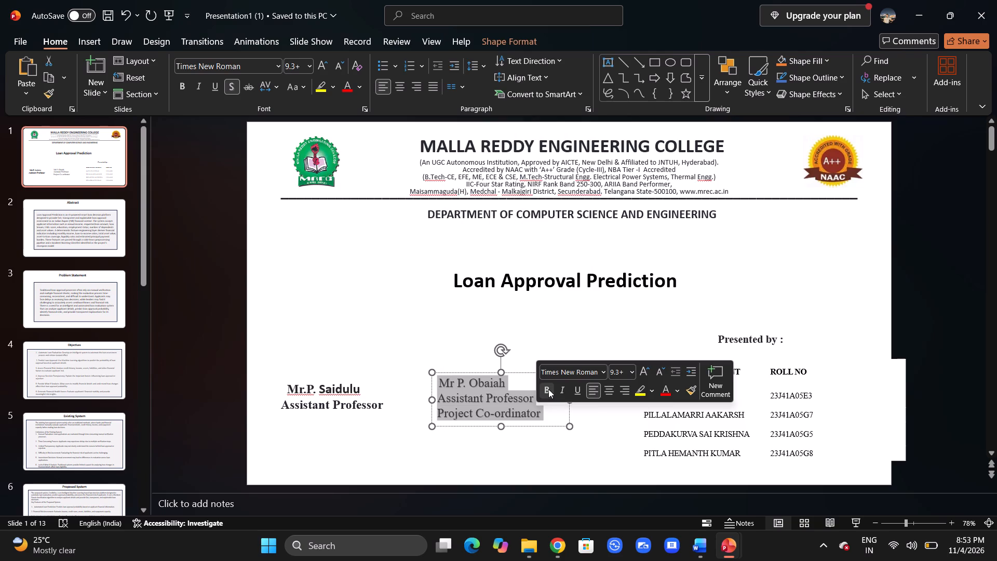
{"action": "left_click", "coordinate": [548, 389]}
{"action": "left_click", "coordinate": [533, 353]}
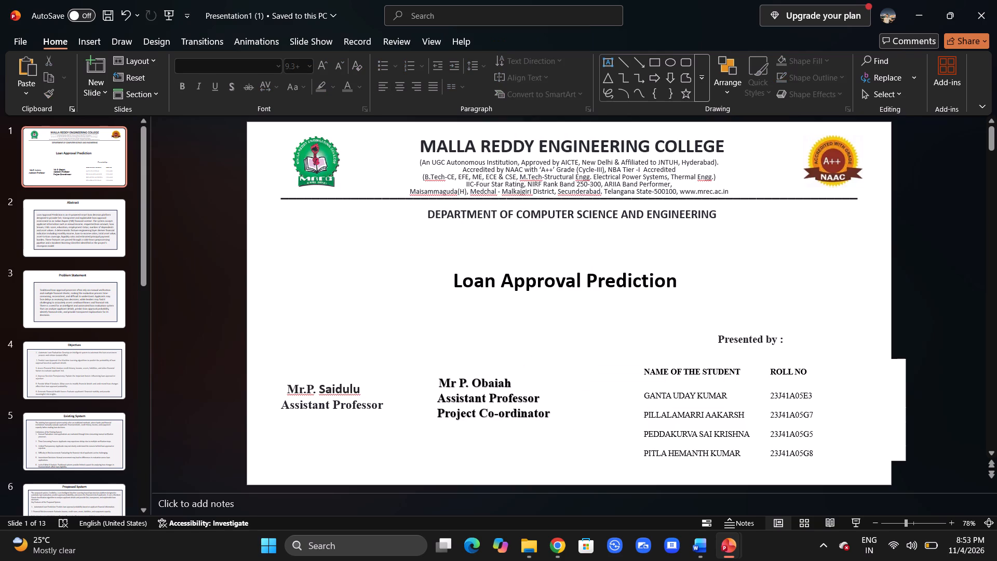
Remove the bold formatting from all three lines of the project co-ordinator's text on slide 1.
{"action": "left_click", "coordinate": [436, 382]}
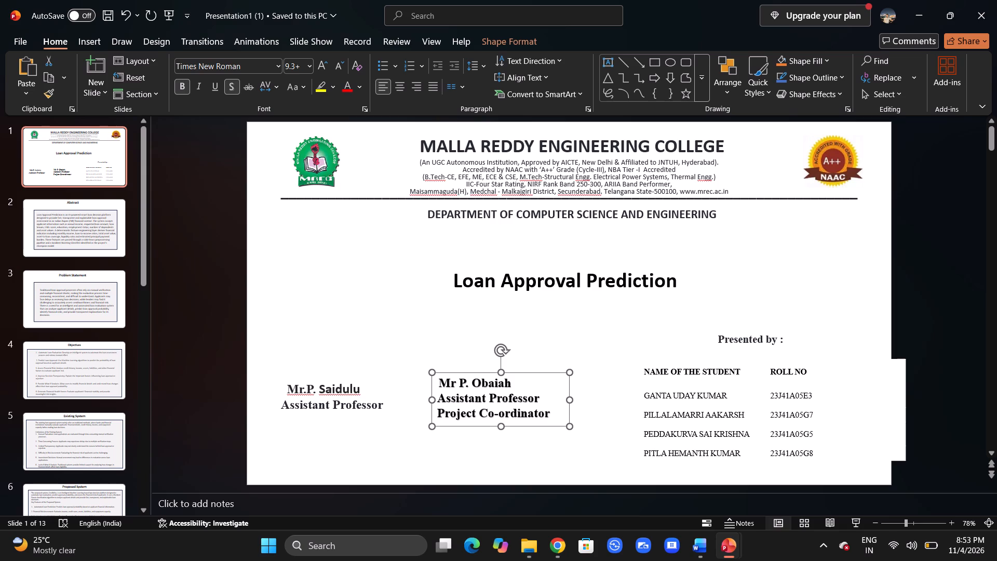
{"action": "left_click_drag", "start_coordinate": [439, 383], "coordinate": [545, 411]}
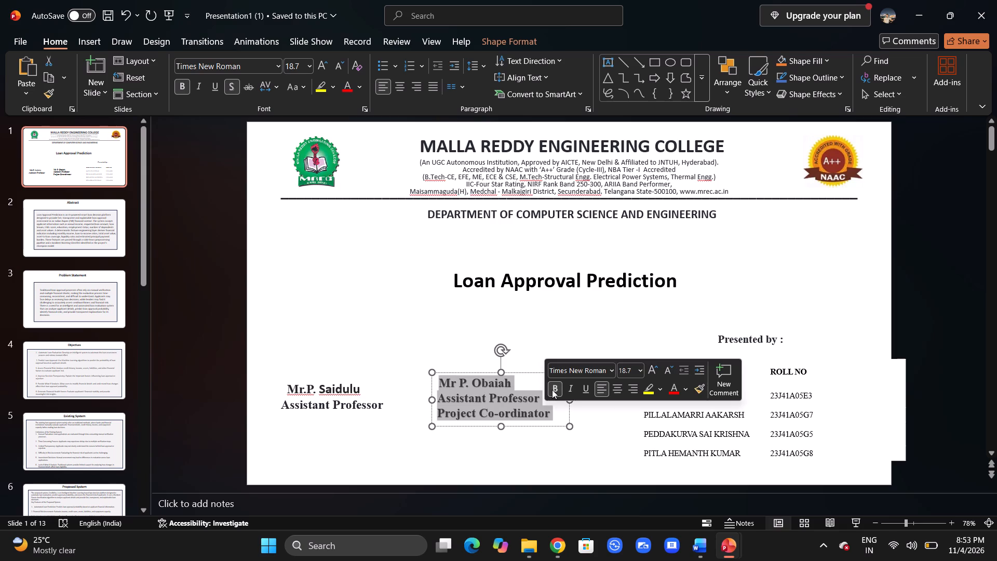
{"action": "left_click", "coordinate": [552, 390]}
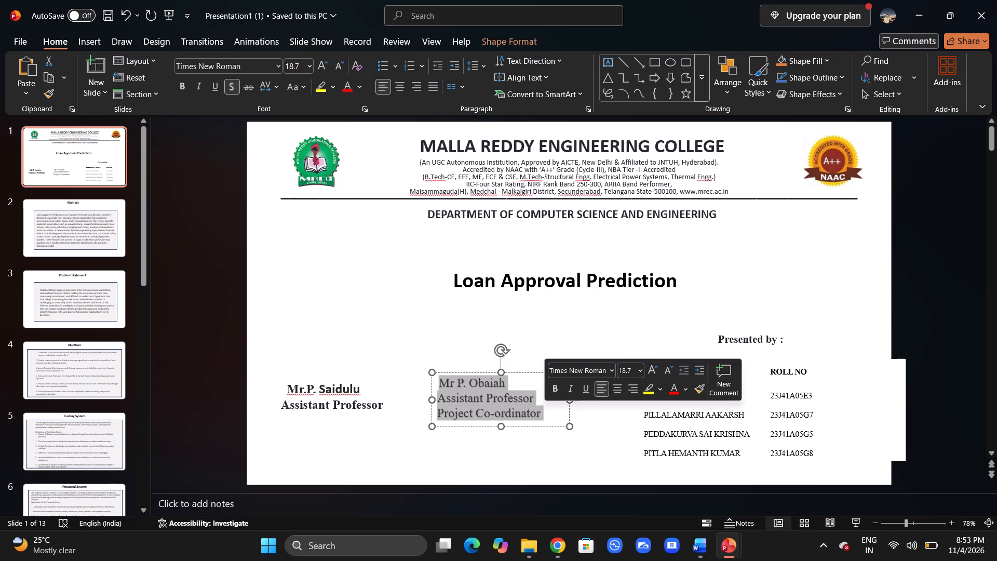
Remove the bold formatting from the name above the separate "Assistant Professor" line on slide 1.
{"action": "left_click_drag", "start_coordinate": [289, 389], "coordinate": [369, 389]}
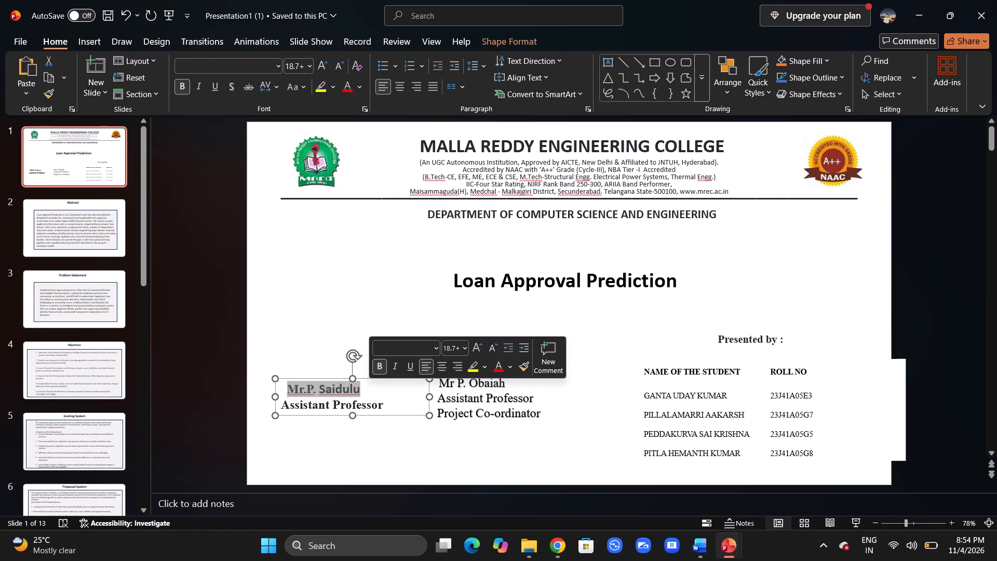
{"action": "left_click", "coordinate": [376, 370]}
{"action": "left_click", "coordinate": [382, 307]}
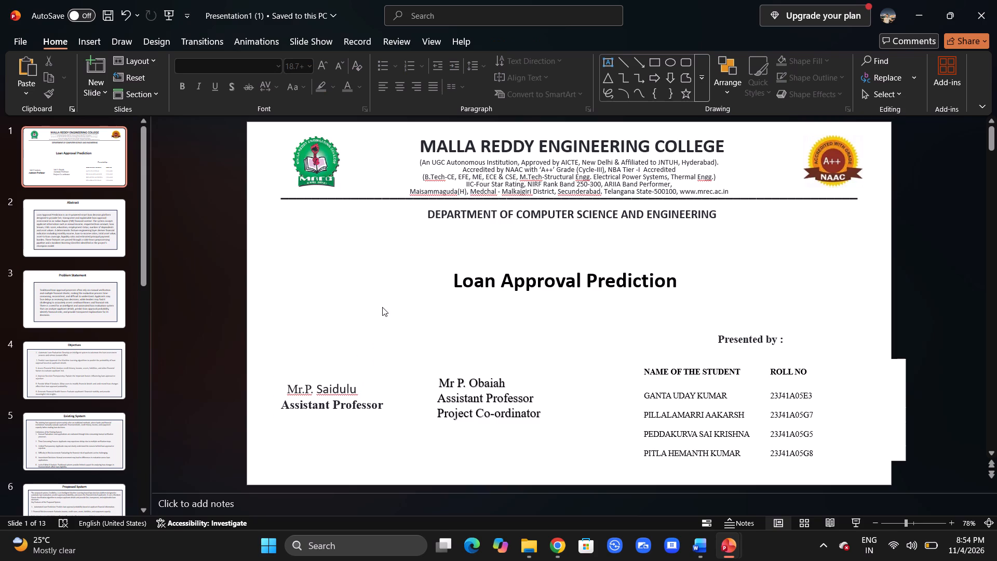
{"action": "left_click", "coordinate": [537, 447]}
Review the slides in order from the title slide through to the closing "Thank you!" slide.
{"action": "key", "text": "Down"}
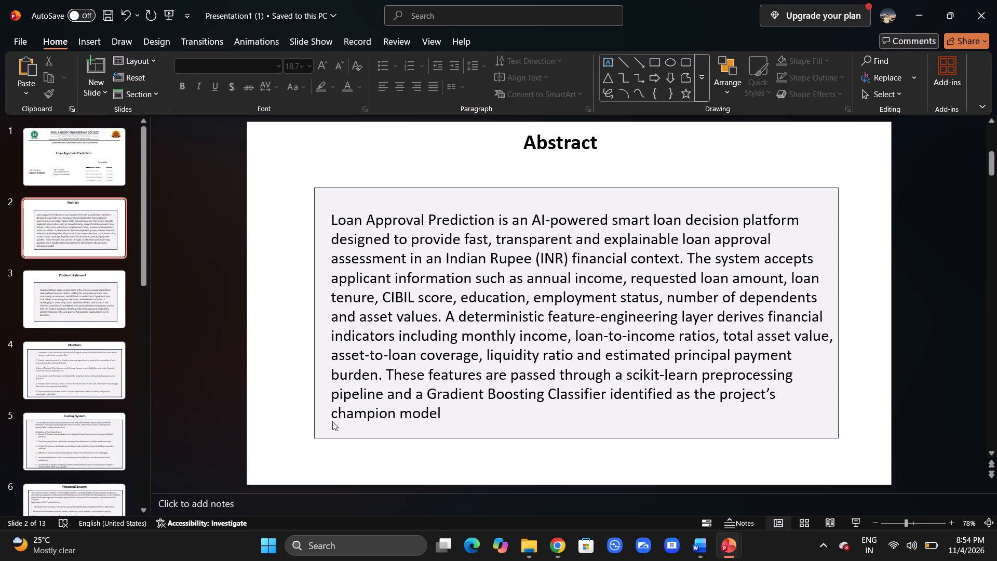
{"action": "key", "text": "Down"}
{"action": "key", "text": "Down"}
{"action": "key", "text": "Down"}
{"action": "key", "text": "Down"}
{"action": "key", "text": "Down"}
{"action": "key", "text": "Down"}
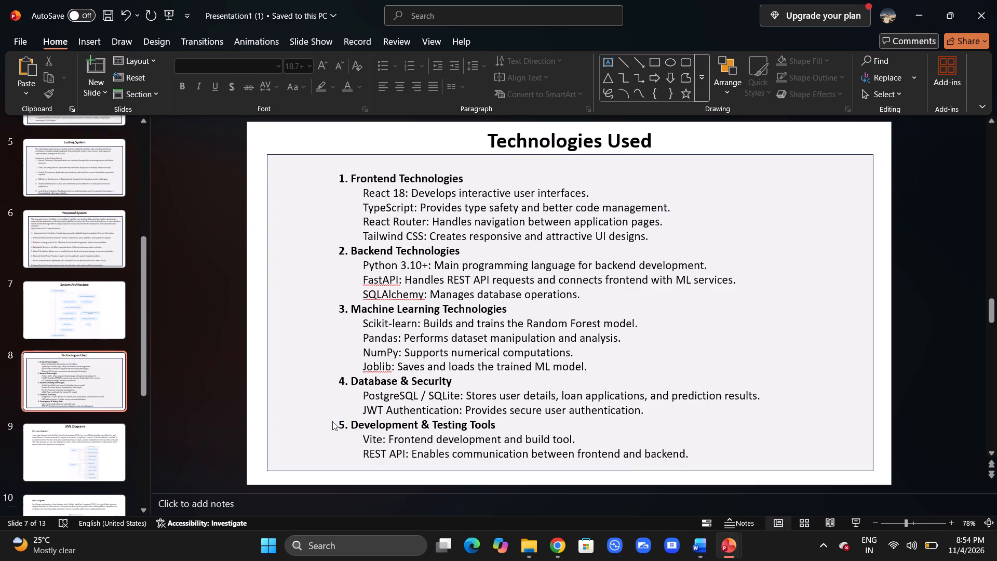
{"action": "key", "text": "Down"}
{"action": "key", "text": "Down"}
{"action": "key", "text": "Down"}
{"action": "key", "text": "Down"}
{"action": "key", "text": "Down"}
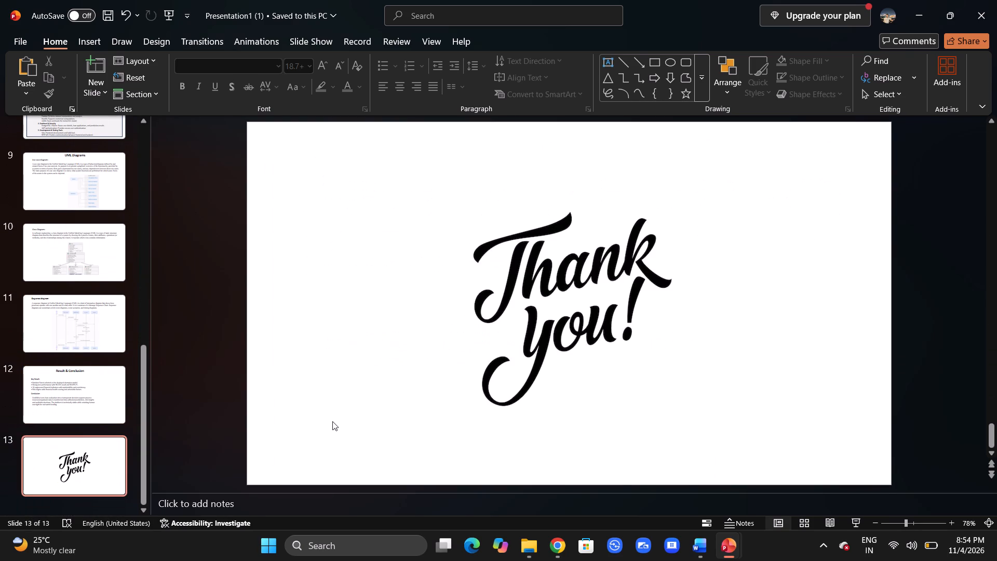
Review the slides in reverse order from Result & Conclusion back to the title slide.
{"action": "key", "text": "Up"}
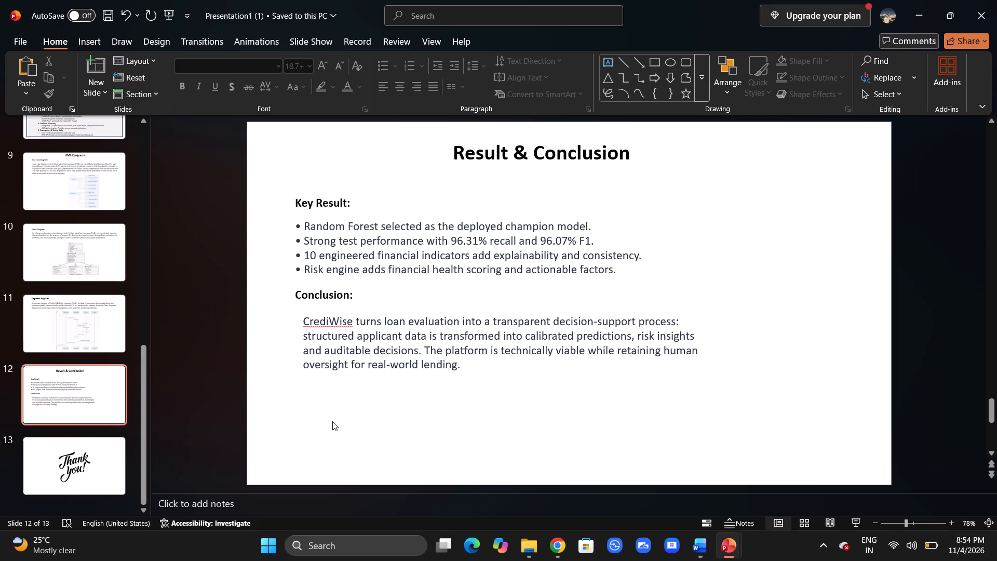
{"action": "key", "text": "Up"}
{"action": "key", "text": "Up"}
{"action": "key", "text": "Up"}
{"action": "key", "text": "Up"}
{"action": "key", "text": "Up"}
{"action": "key", "text": "Up"}
{"action": "key", "text": "Up"}
{"action": "key", "text": "Up"}
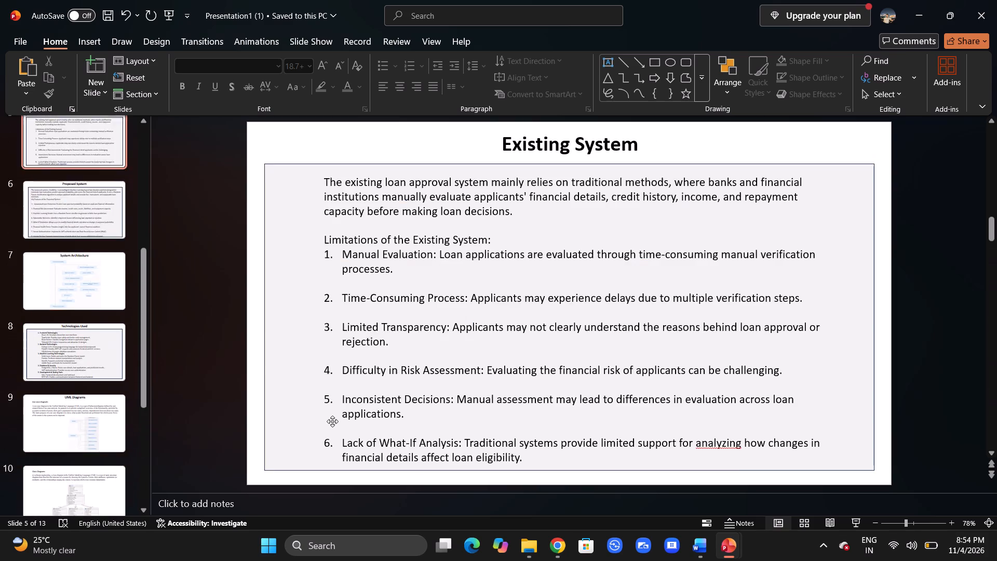
{"action": "key", "text": "Up"}
{"action": "key", "text": "Up"}
{"action": "key", "text": "Up"}
{"action": "key", "text": "Up"}
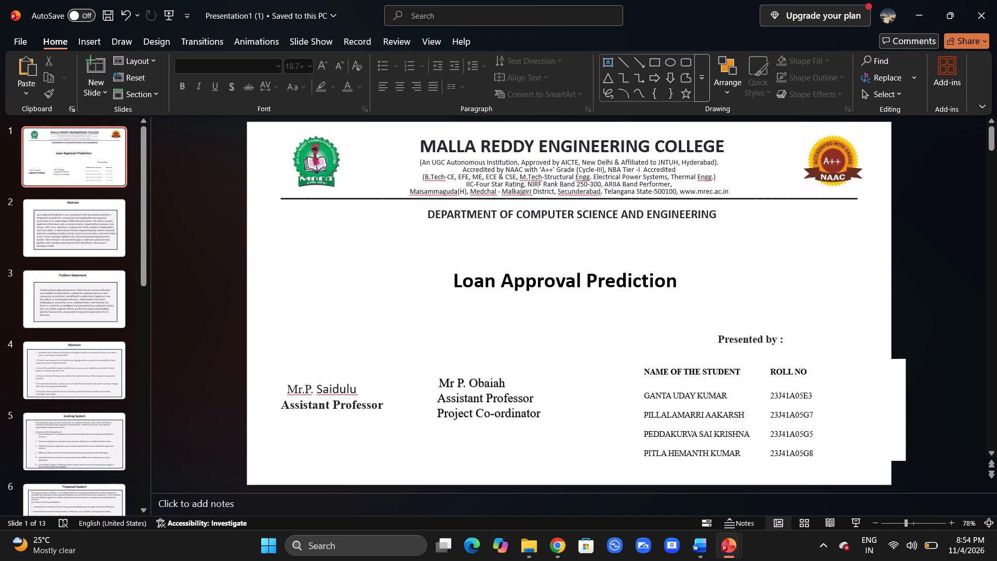
Move the "Abstract" heading on slide 2 slightly down, closer to the text box beneath it.
{"action": "key", "text": "Down"}
{"action": "key", "text": "Up"}
{"action": "key", "text": "Down"}
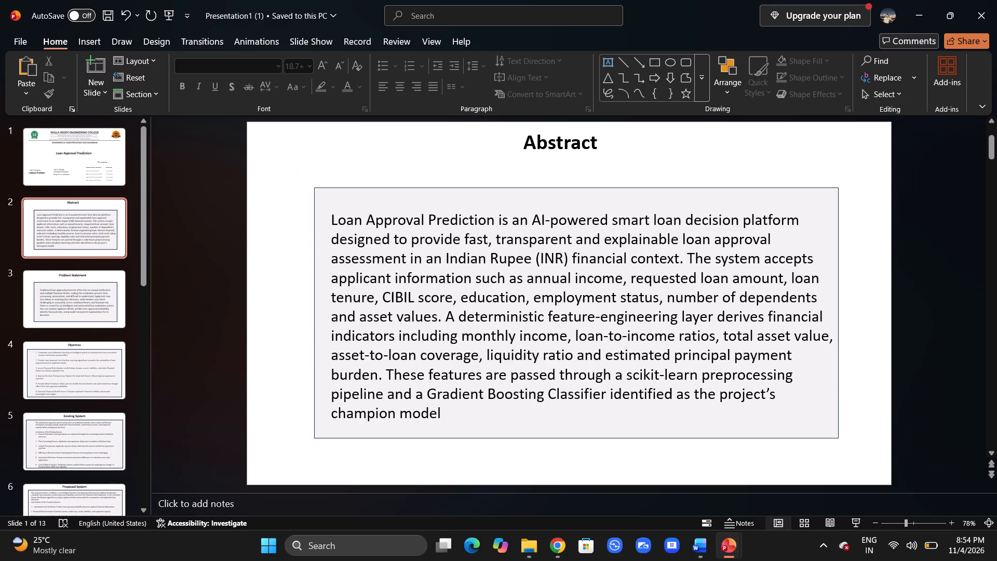
{"action": "left_click", "coordinate": [566, 136]}
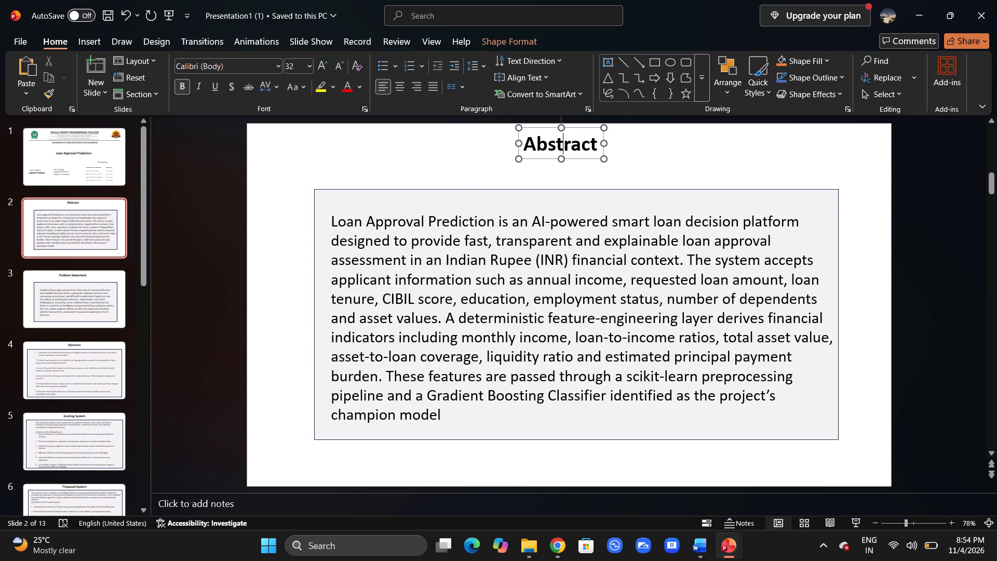
{"action": "left_click_drag", "start_coordinate": [576, 160], "coordinate": [573, 172]}
Move the "Problem Statement" heading on slide 3 slightly down, closer to the text box beneath it.
{"action": "left_click", "coordinate": [76, 288]}
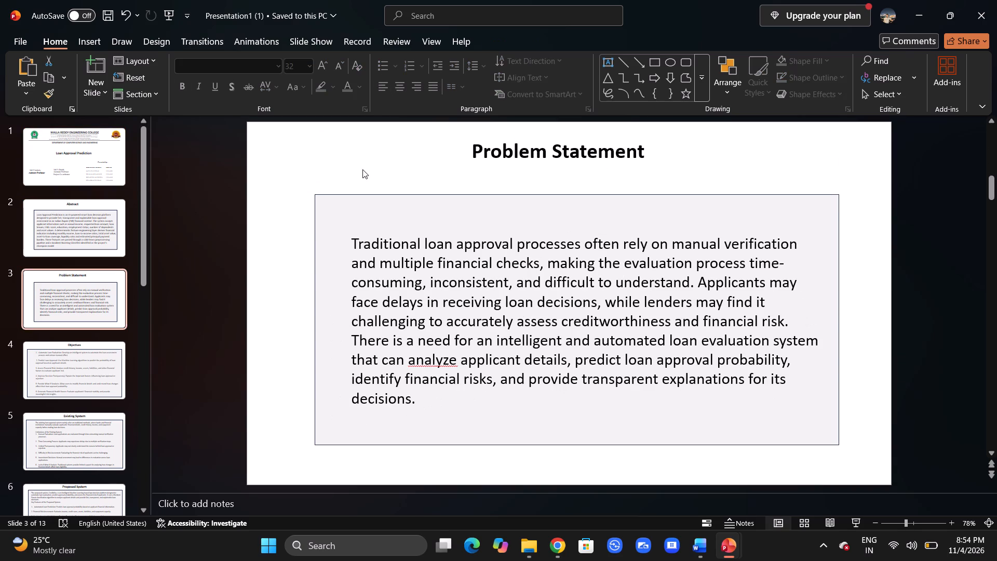
{"action": "left_click", "coordinate": [525, 145]}
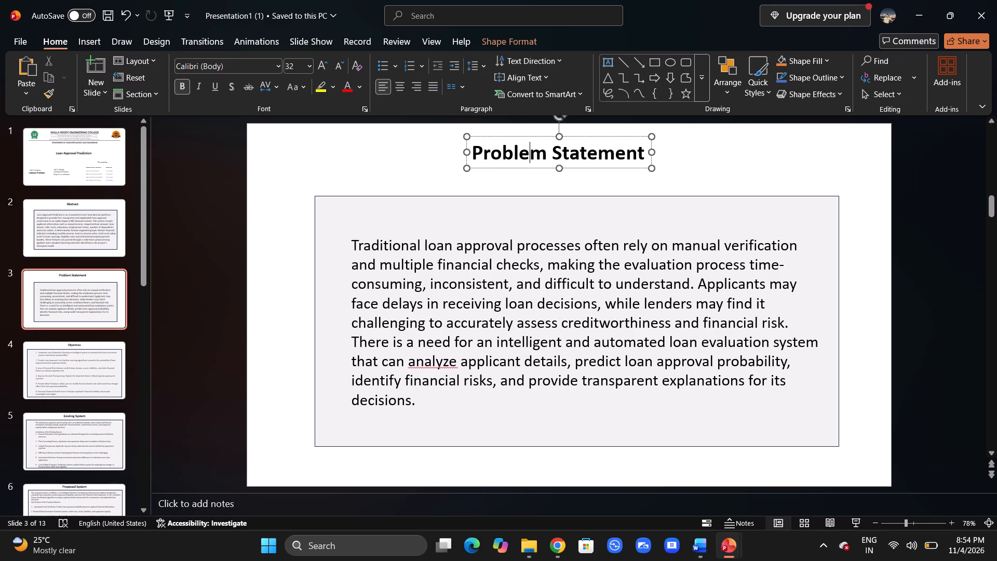
{"action": "left_click_drag", "start_coordinate": [535, 167], "coordinate": [534, 176]}
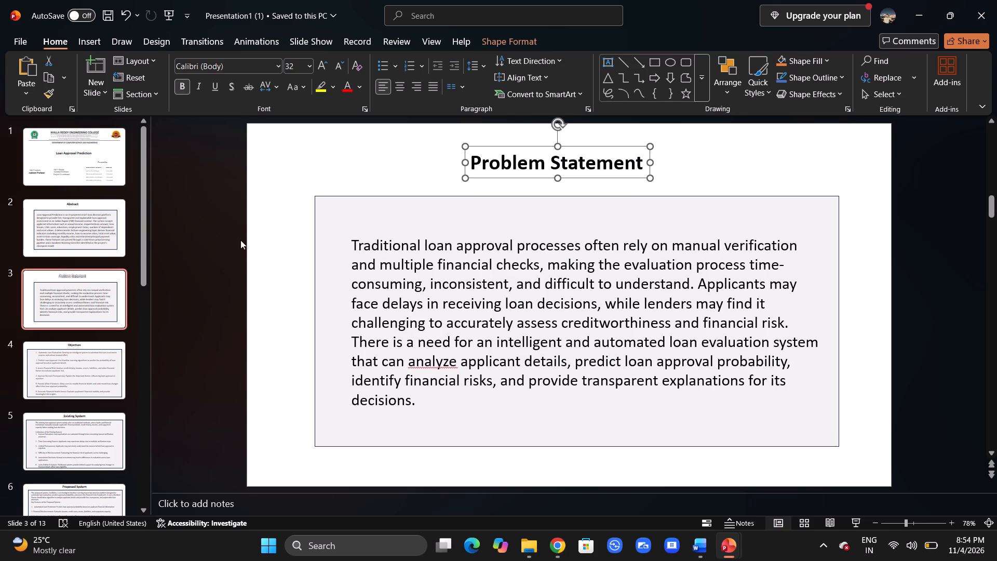
Review the slides from Objectives on slide 4 through to the closing "Thank you!" slide.
{"action": "left_click", "coordinate": [72, 360]}
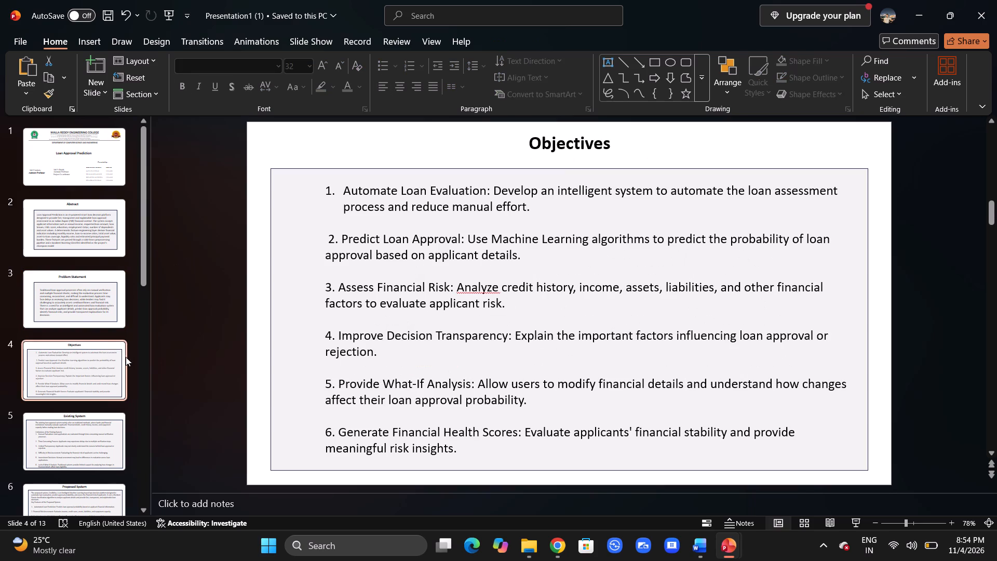
{"action": "left_click", "coordinate": [57, 446]}
{"action": "key", "text": "Down"}
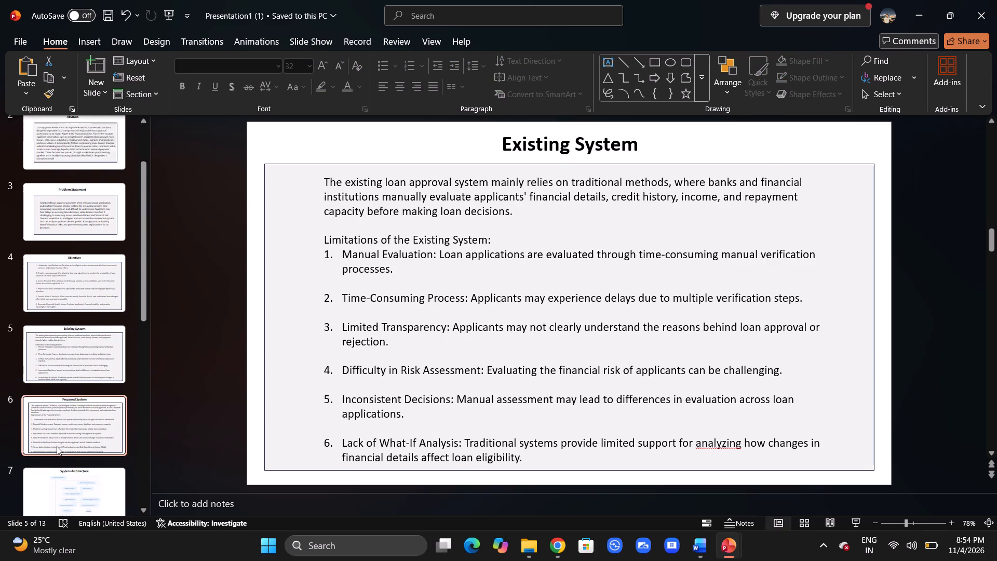
{"action": "key", "text": "Down"}
{"action": "key", "text": "Down"}
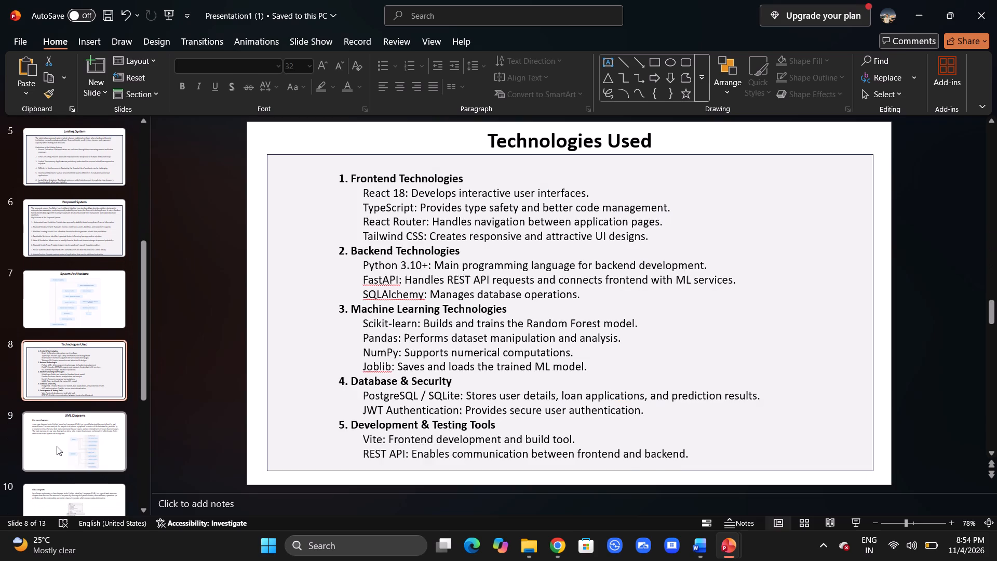
{"action": "key", "text": "Down"}
{"action": "key", "text": "Down"}
{"action": "key", "text": "Down"}
{"action": "key", "text": "Down"}
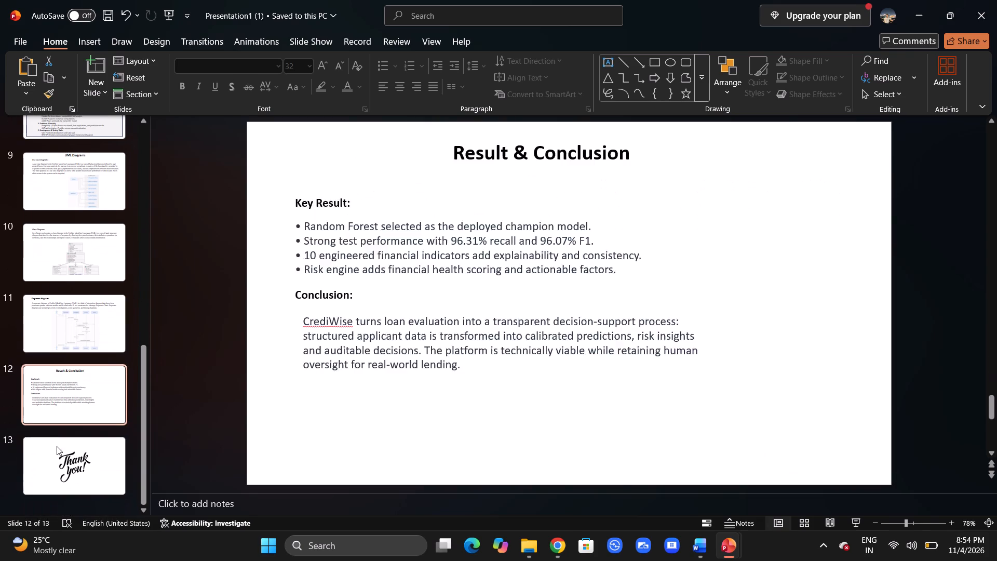
{"action": "key", "text": "Down"}
Look back through the slides from Result & Conclusion to the first slides of the presentation.
{"action": "key", "text": "Up"}
{"action": "key", "text": "Up"}
{"action": "key", "text": "Up"}
{"action": "key", "text": "Up"}
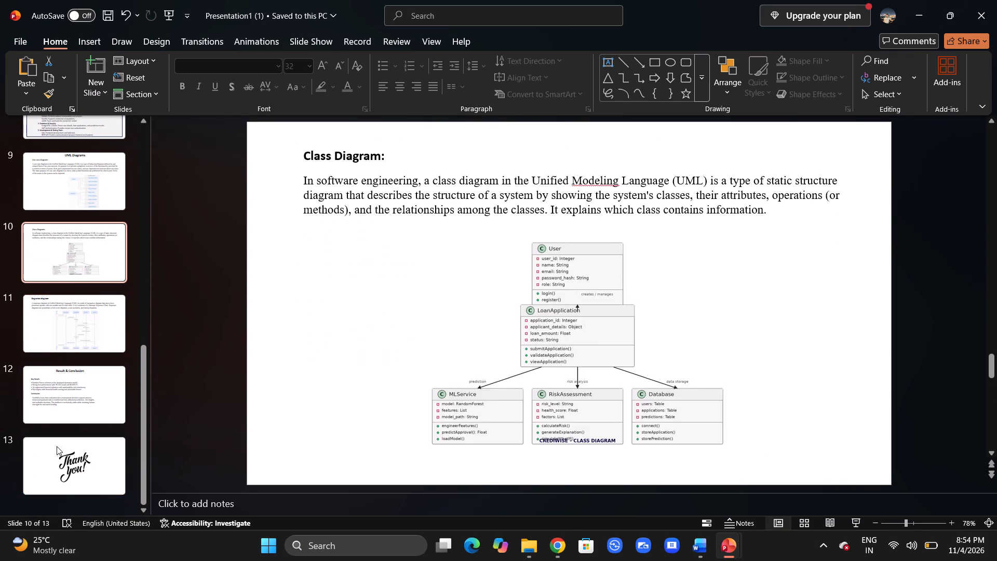
{"action": "key", "text": "Up"}
{"action": "key", "text": "Up"}
{"action": "key", "text": "Up"}
{"action": "key", "text": "Up"}
{"action": "key", "text": "Up"}
{"action": "key", "text": "Up"}
{"action": "key", "text": "Up"}
{"action": "key", "text": "Up"}
{"action": "key", "text": "Up"}
{"action": "key", "text": "Up"}
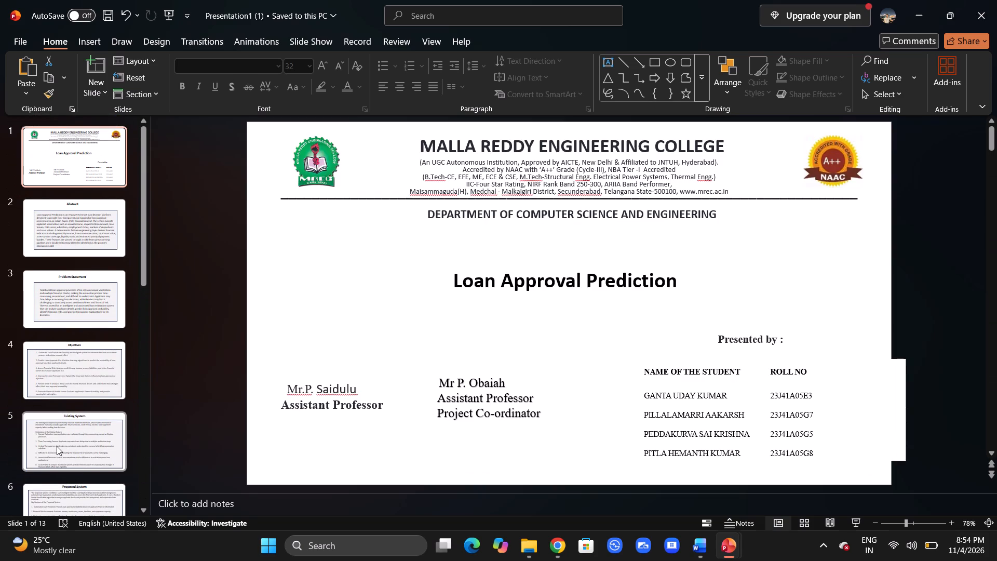
{"action": "key", "text": "Down"}
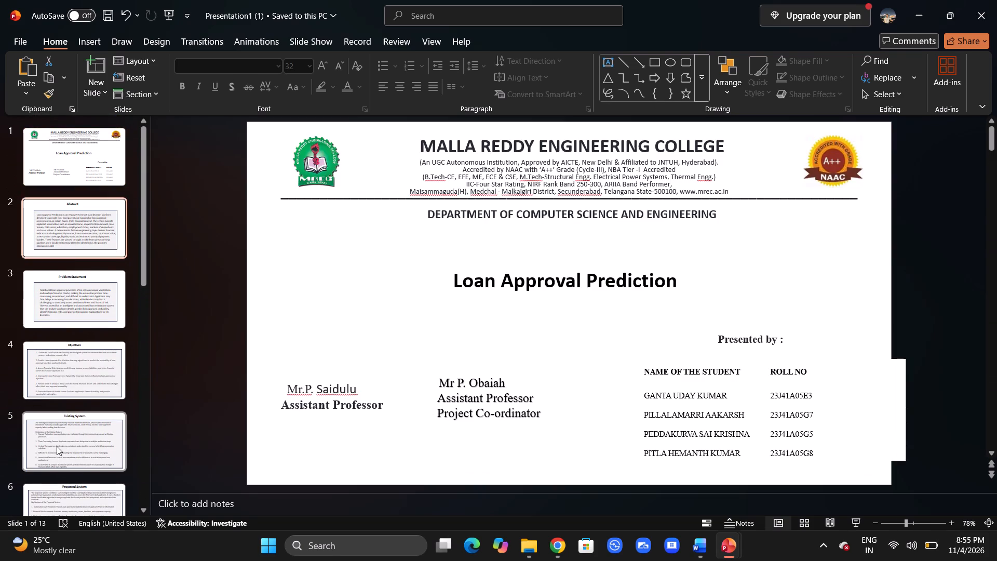
Review all slides in order from the title slide through to the closing "Thank you!" slide.
{"action": "key", "text": "Down"}
{"action": "key", "text": "Down"}
{"action": "key", "text": "Down"}
{"action": "key", "text": "Down"}
{"action": "key", "text": "Down"}
{"action": "key", "text": "Down"}
{"action": "key", "text": "Down"}
{"action": "key", "text": "Down"}
{"action": "key", "text": "Down"}
{"action": "key", "text": "Down"}
{"action": "key", "text": "Down"}
{"action": "key", "text": "Down"}
{"action": "key", "text": "Down"}
{"action": "key", "text": "Down"}
{"action": "key", "text": "Down"}
{"action": "key", "text": "Down"}
Recheck the slides between Technologies Used on slide 8 and the closing "Thank you!" slide.
{"action": "key", "text": "Up"}
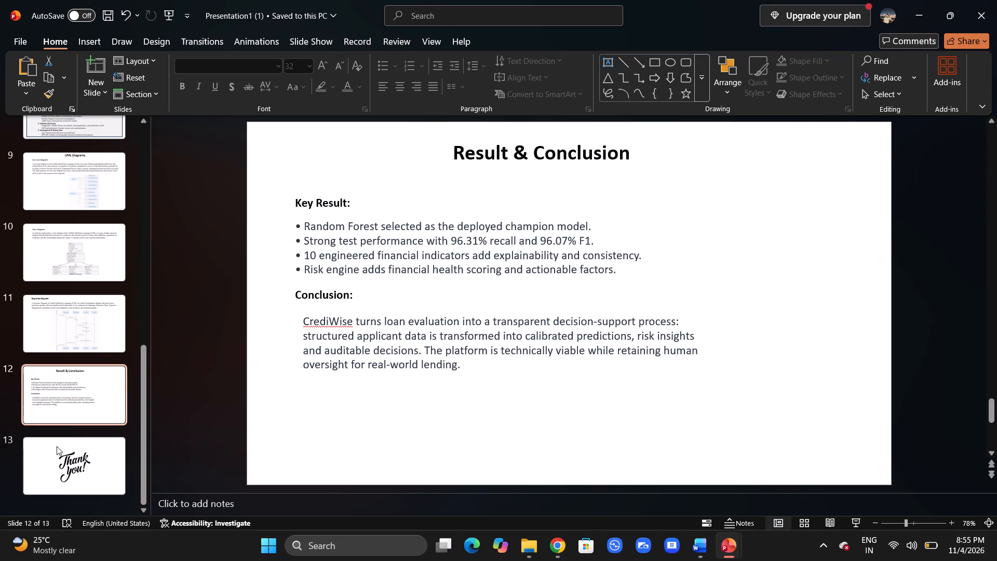
{"action": "key", "text": "Up"}
{"action": "key", "text": "Up"}
{"action": "key", "text": "Up"}
{"action": "key", "text": "Up"}
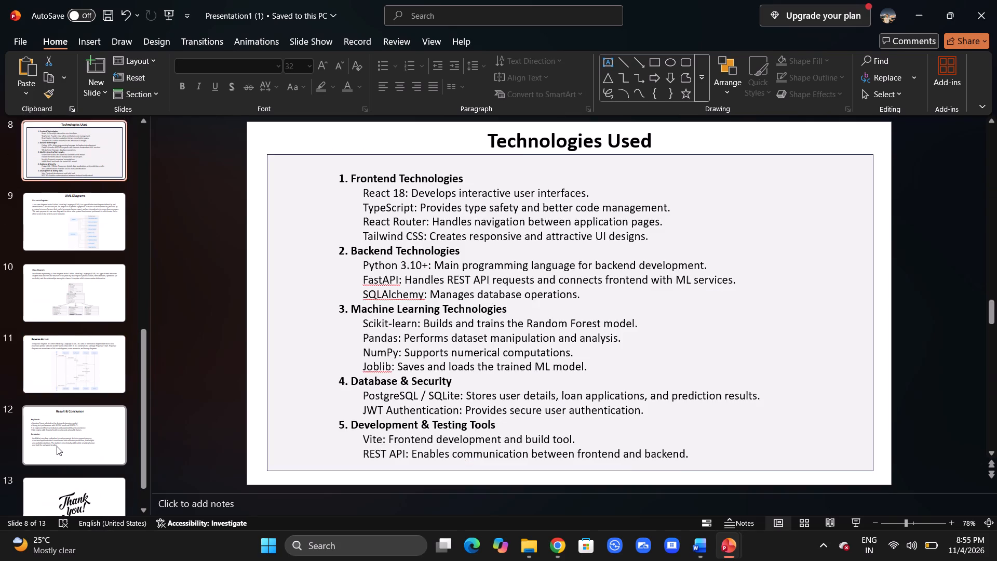
{"action": "key", "text": "Down"}
{"action": "key", "text": "Down"}
{"action": "key", "text": "Down"}
{"action": "key", "text": "Down"}
{"action": "key", "text": "Down"}
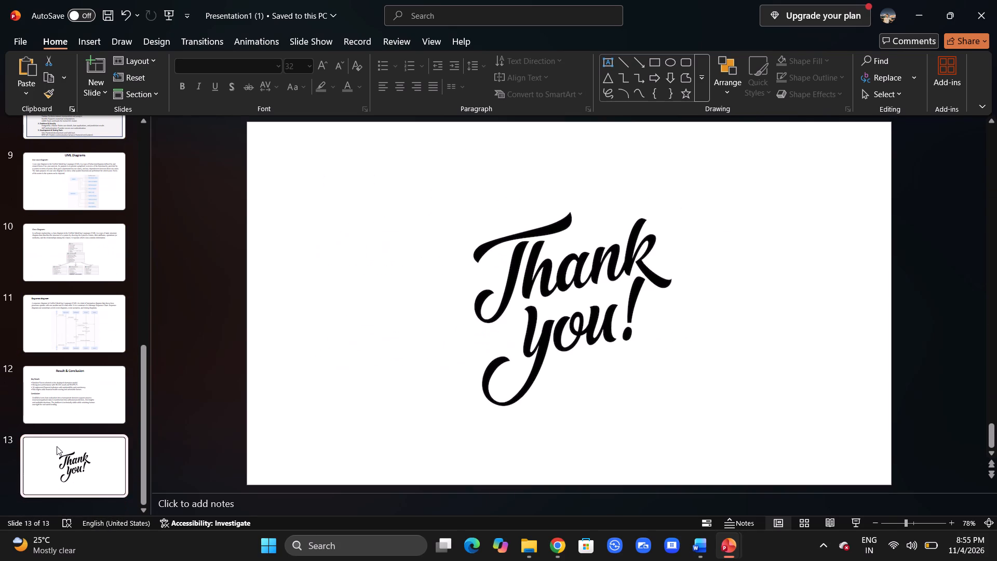
Look back through the earlier slides and forward again to the closing "Thank you!" slide.
{"action": "key", "text": "Up"}
{"action": "key", "text": "Up"}
{"action": "key", "text": "Up"}
{"action": "key", "text": "Up"}
{"action": "key", "text": "Up"}
{"action": "key", "text": "Up"}
{"action": "key", "text": "Up"}
{"action": "key", "text": "Up"}
{"action": "key", "text": "Up"}
{"action": "key", "text": "Up"}
{"action": "key", "text": "Up"}
{"action": "key", "text": "Up"}
{"action": "key", "text": "Up"}
{"action": "key", "text": "Up"}
{"action": "key", "text": "Up"}
{"action": "key", "text": "Up"}
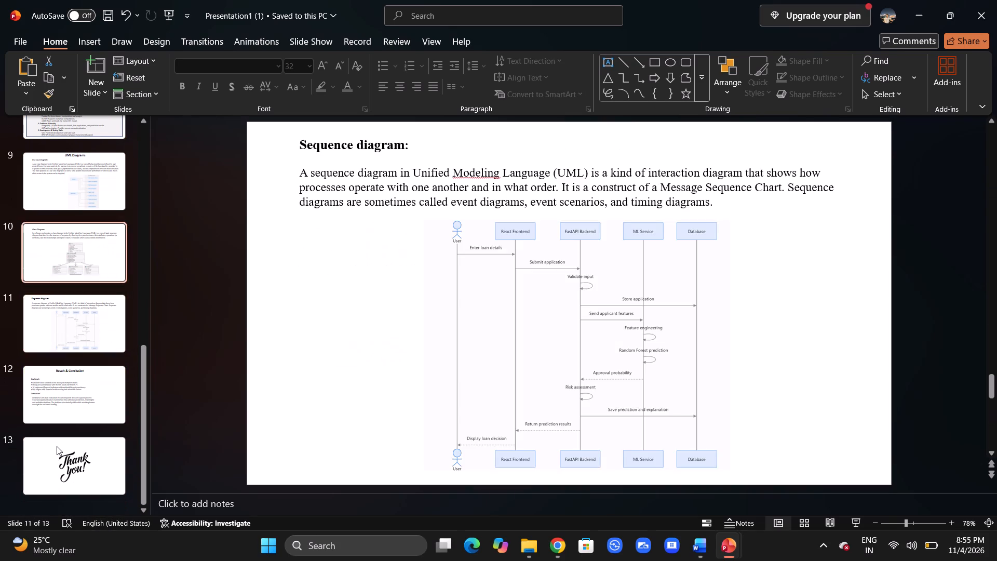
{"action": "key", "text": "Down"}
{"action": "key", "text": "Down"}
{"action": "key", "text": "Down"}
{"action": "key", "text": "Down"}
{"action": "key", "text": "Down"}
{"action": "key", "text": "Down"}
{"action": "key", "text": "Down"}
{"action": "key", "text": "Down"}
{"action": "key", "text": "Down"}
{"action": "key", "text": "Down"}
{"action": "key", "text": "Down"}
{"action": "key", "text": "Down"}
{"action": "key", "text": "Down"}
{"action": "key", "text": "Down"}
{"action": "key", "text": "Down"}
{"action": "key", "text": "Down"}
{"action": "key", "text": "Down"}
{"action": "key", "text": "Down"}
{"action": "key", "text": "Down"}
{"action": "key", "text": "Down"}
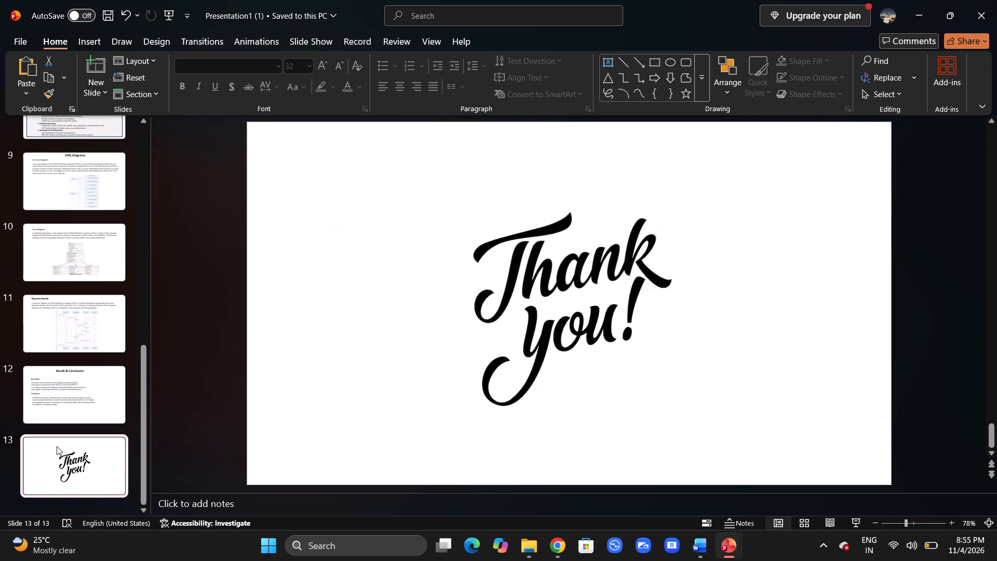
Look back through the slides from Result & Conclusion on slide 12 to the title slide.
{"action": "key", "text": "Up"}
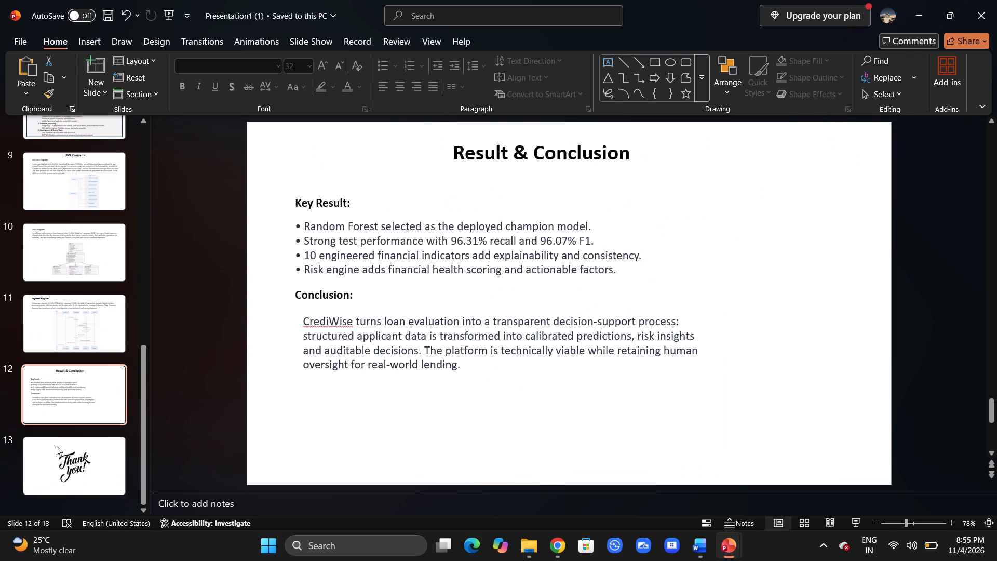
{"action": "key", "text": "Up"}
{"action": "key", "text": "Up"}
{"action": "key", "text": "Up"}
{"action": "key", "text": "Up"}
{"action": "key", "text": "Up"}
{"action": "key", "text": "Up"}
{"action": "key", "text": "Up"}
{"action": "key", "text": "Up"}
{"action": "key", "text": "Up"}
{"action": "key", "text": "Up"}
{"action": "key", "text": "Up"}
{"action": "key", "text": "Up"}
{"action": "key", "text": "Up"}
{"action": "key", "text": "Up"}
{"action": "key", "text": "Up"}
{"action": "key", "text": "Up"}
{"action": "key", "text": "Up"}
{"action": "key", "text": "Up"}
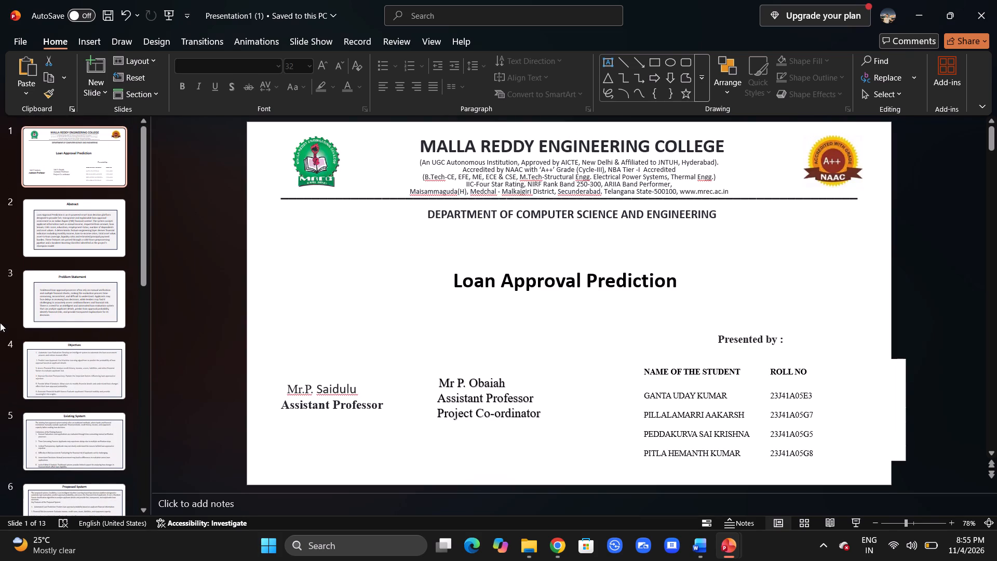
Save a copy of the presentation in the Downloads folder under the file name "Major PPT".
{"action": "left_click", "coordinate": [24, 40]}
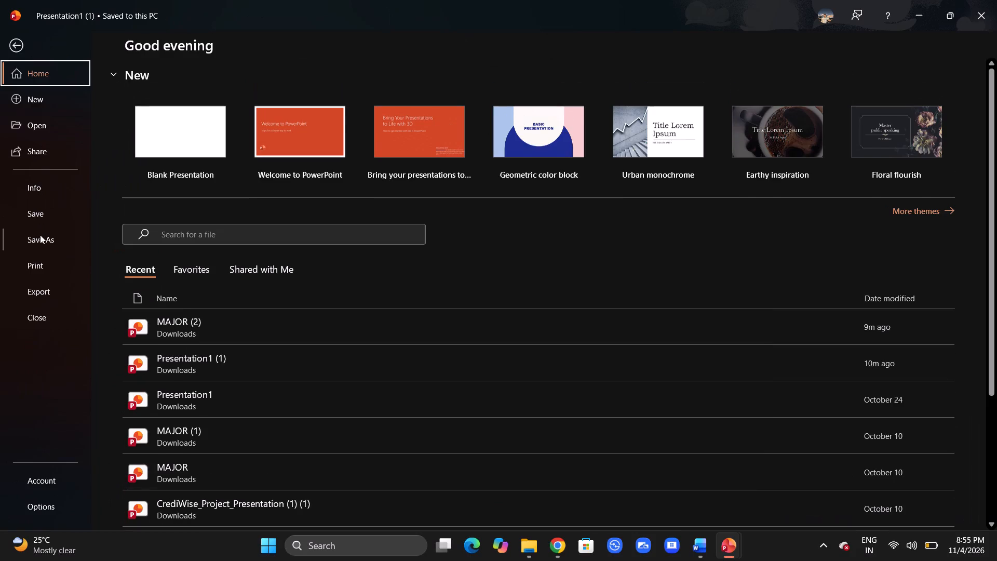
{"action": "left_click", "coordinate": [41, 235]}
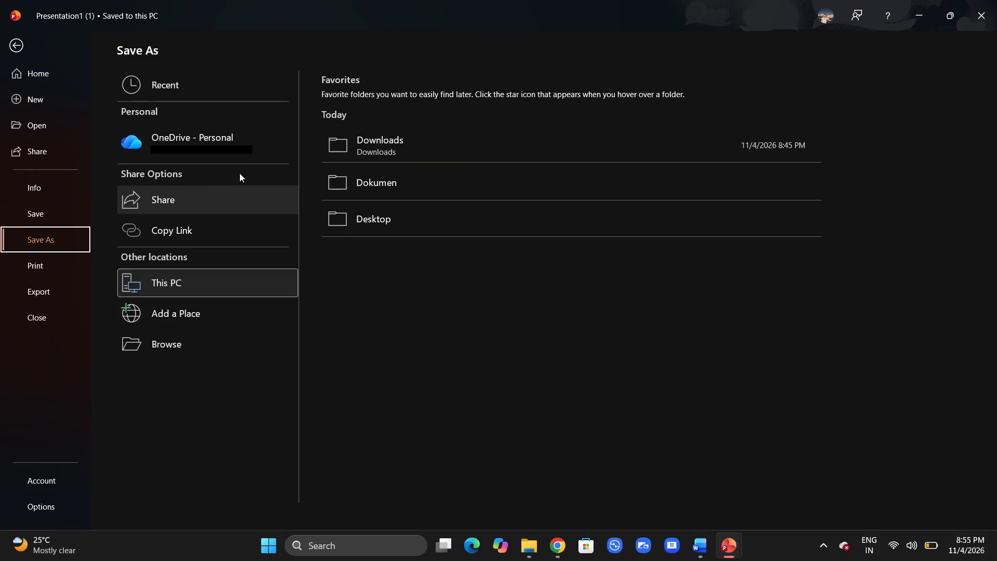
{"action": "left_click", "coordinate": [399, 157]}
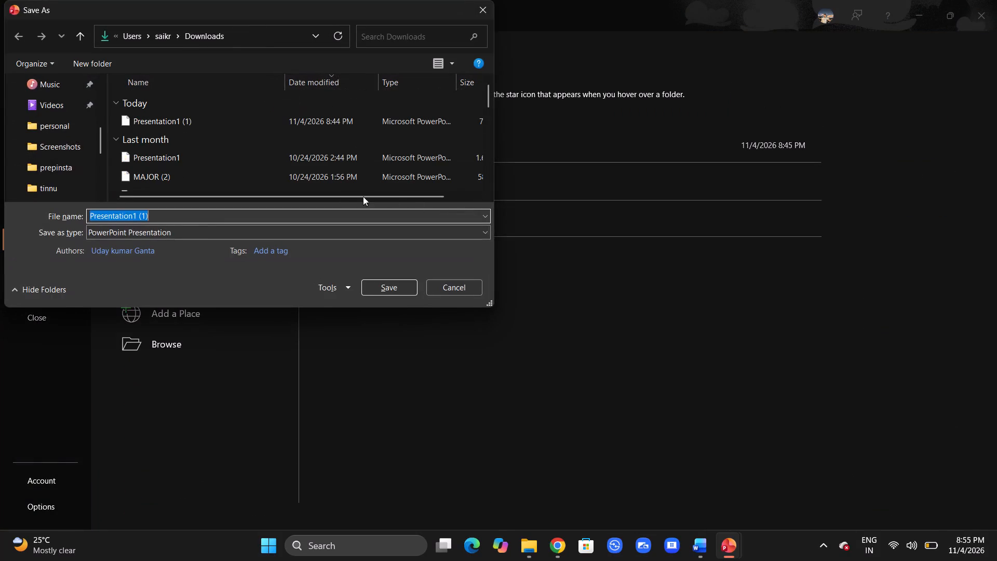
{"action": "left_click", "coordinate": [192, 219]}
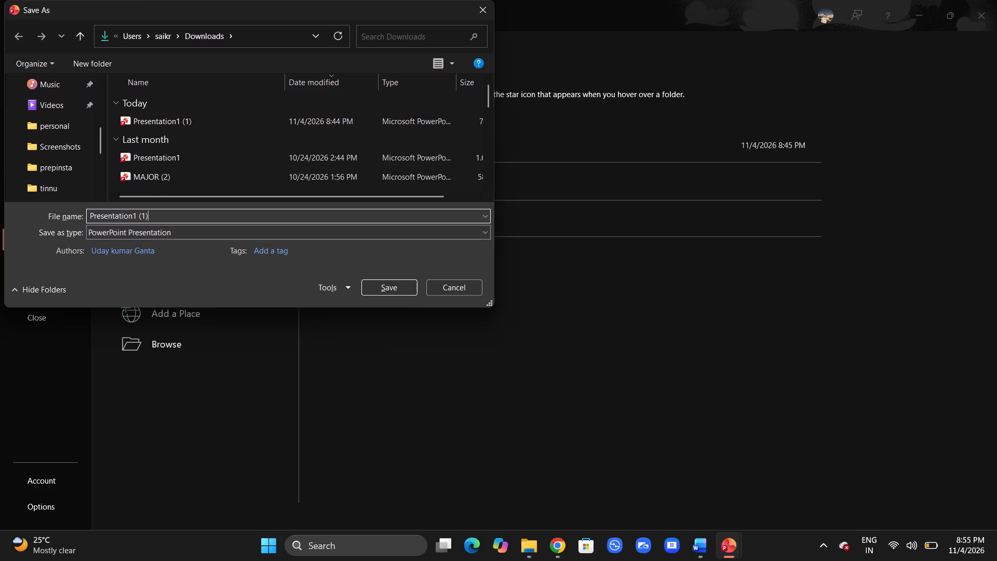
{"action": "key", "text": "BackSpace"}
{"action": "key", "text": "BackSpace"}
{"action": "key", "text": "BackSpace"}
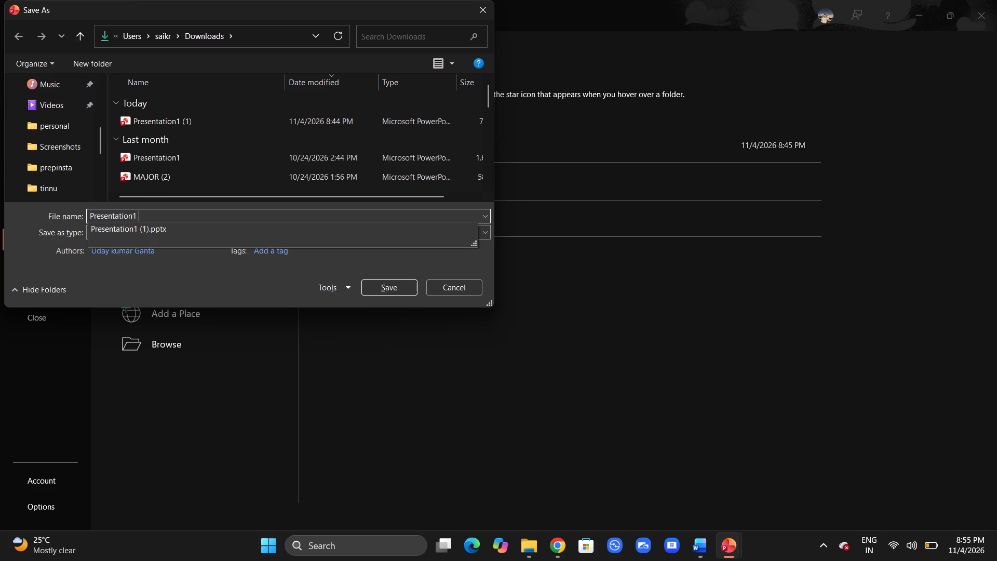
{"action": "key", "text": "BackSpace"}
{"action": "key", "text": "BackSpace"}
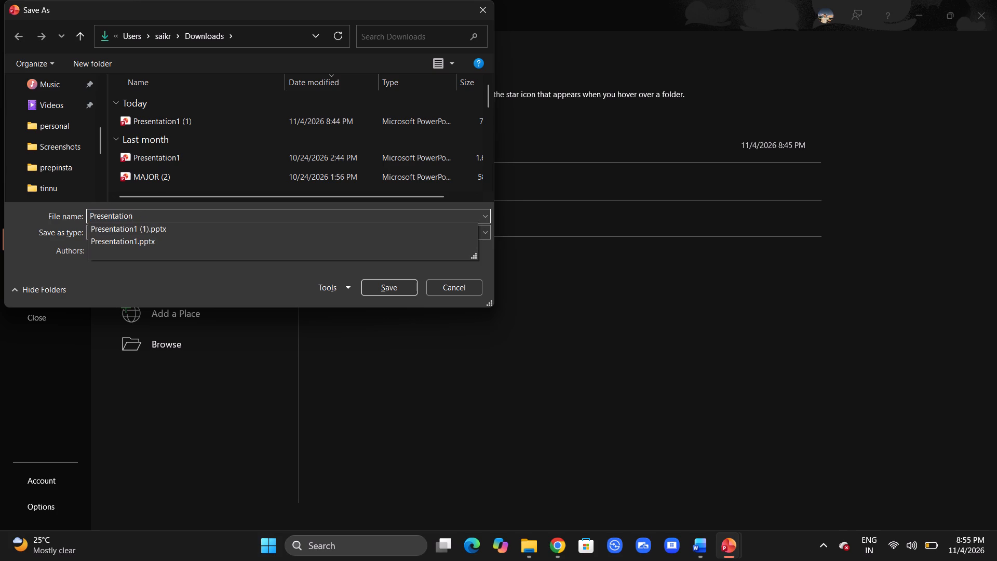
{"action": "key", "text": "BackSpace"}
{"action": "key", "text": "BackSpace"}
{"action": "key", "text": "BackSpace"}
{"action": "key", "text": "BackSpace"}
{"action": "key", "text": "BackSpace"}
{"action": "key", "text": "BackSpace"}
{"action": "key", "text": "BackSpace"}
{"action": "key", "text": "BackSpace"}
{"action": "key", "text": "BackSpace"}
{"action": "key", "text": "BackSpace"}
{"action": "key", "text": "BackSpace"}
{"action": "key", "text": "BackSpace"}
{"action": "key", "text": "BackSpace"}
{"action": "key", "text": "BackSpace"}
{"action": "key", "text": "BackSpace"}
{"action": "key", "text": "BackSpace"}
{"action": "key", "text": "BackSpace"}
{"action": "key", "text": "BackSpace"}
{"action": "key", "text": "BackSpace"}
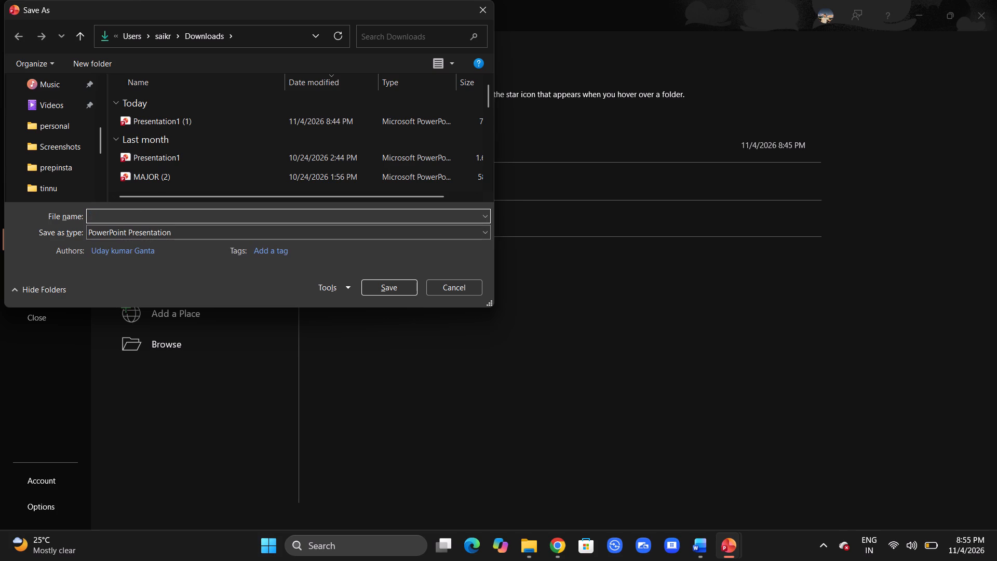
{"action": "type", "text": "PPP"}
{"action": "key", "text": "BackSpace"}
{"action": "type", "text": "T"}
{"action": "key", "text": "space"}
{"action": "key", "text": "Left"}
{"action": "key", "text": "Left"}
{"action": "key", "text": "Left"}
{"action": "key", "text": "Left"}
{"action": "key", "text": "shift+m"}
{"action": "type", "text": "ajor"}
{"action": "key", "text": "space"}
{"action": "key", "text": "Right"}
{"action": "key", "text": "Right"}
{"action": "key", "text": "Right"}
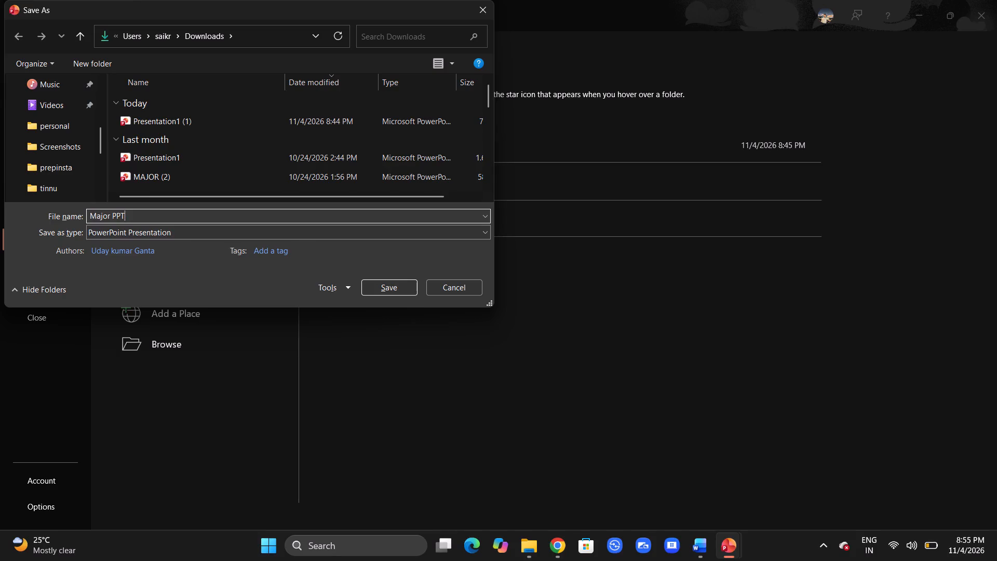